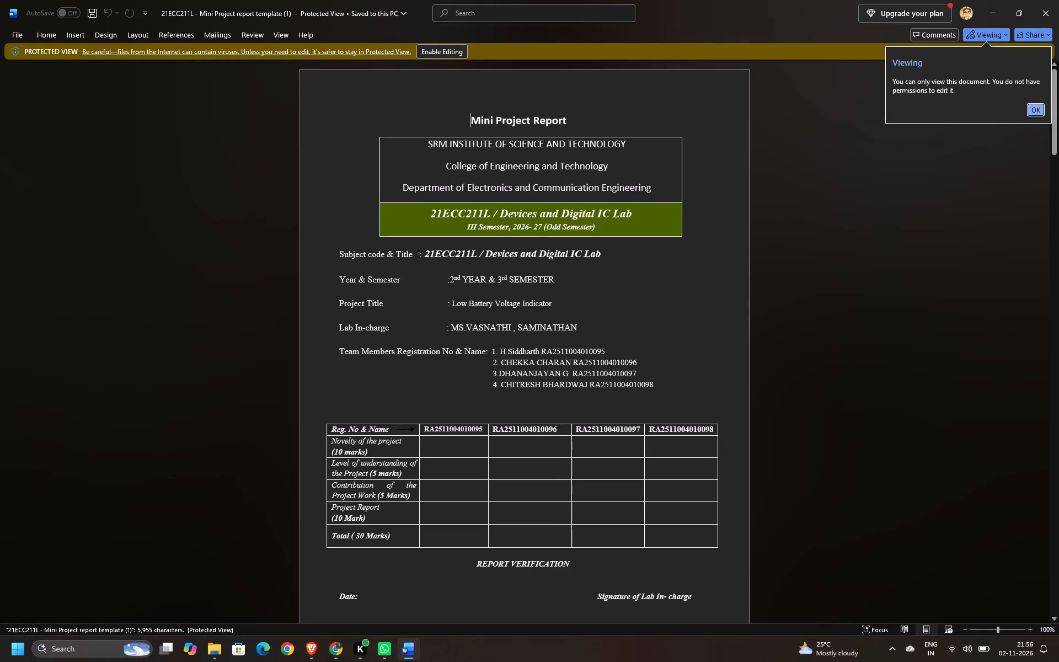
Review the whole mini project report, from the cover page and marks table through the circuit diagram, results, conclusion and references.
{"action": "scroll", "coordinate": [318, 580], "scroll_direction": "down", "scroll_amount": 1}
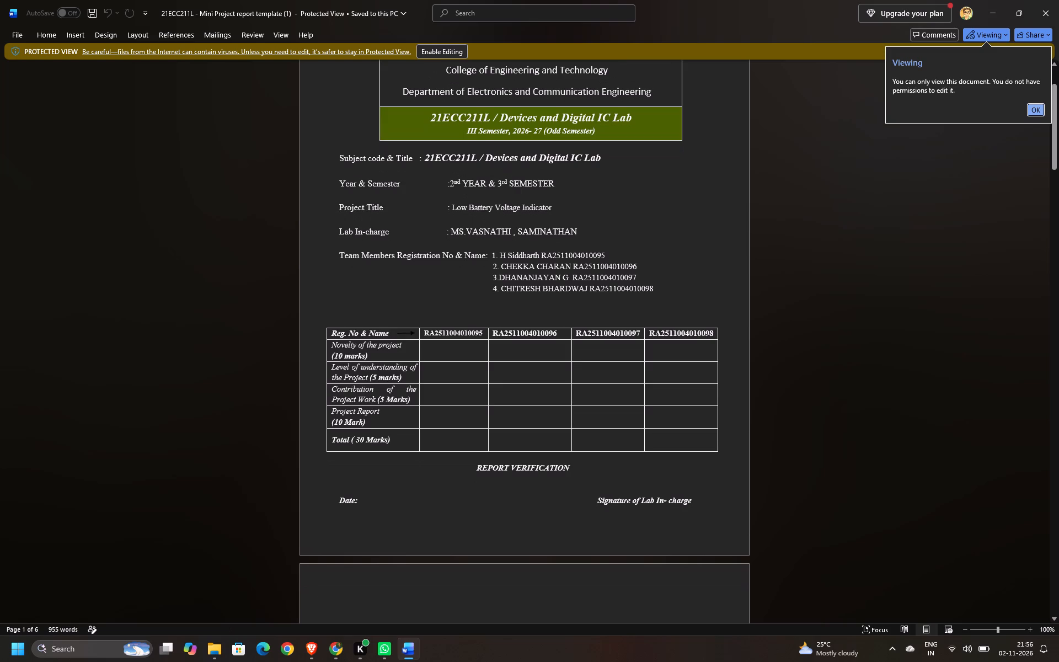
{"action": "scroll", "coordinate": [318, 580], "scroll_direction": "down", "scroll_amount": 1}
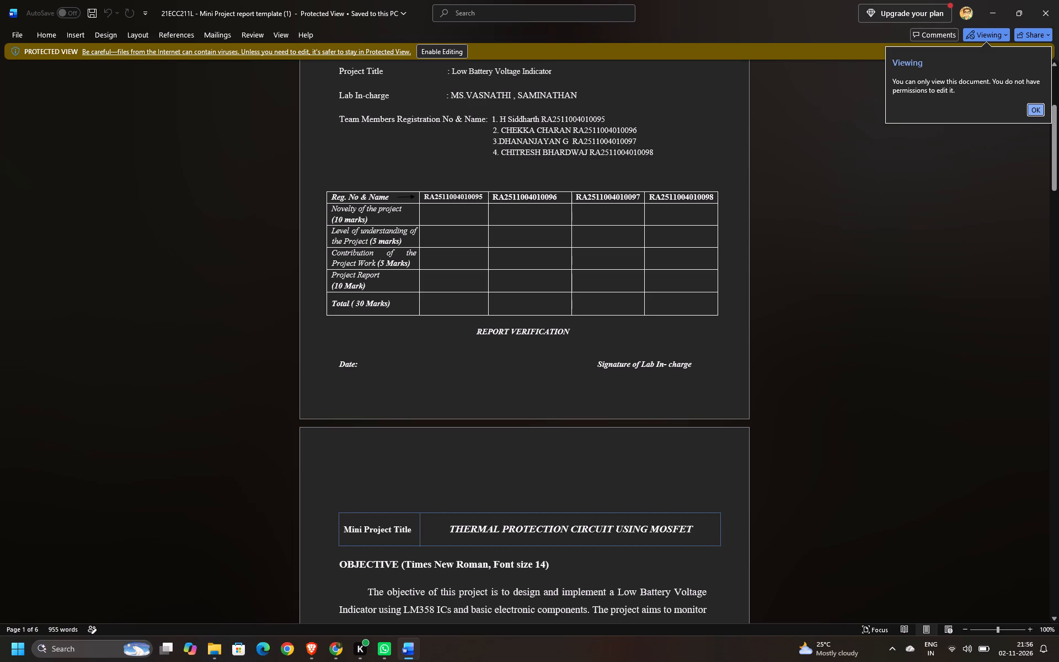
{"action": "scroll", "coordinate": [559, 109], "scroll_direction": "down", "scroll_amount": 8}
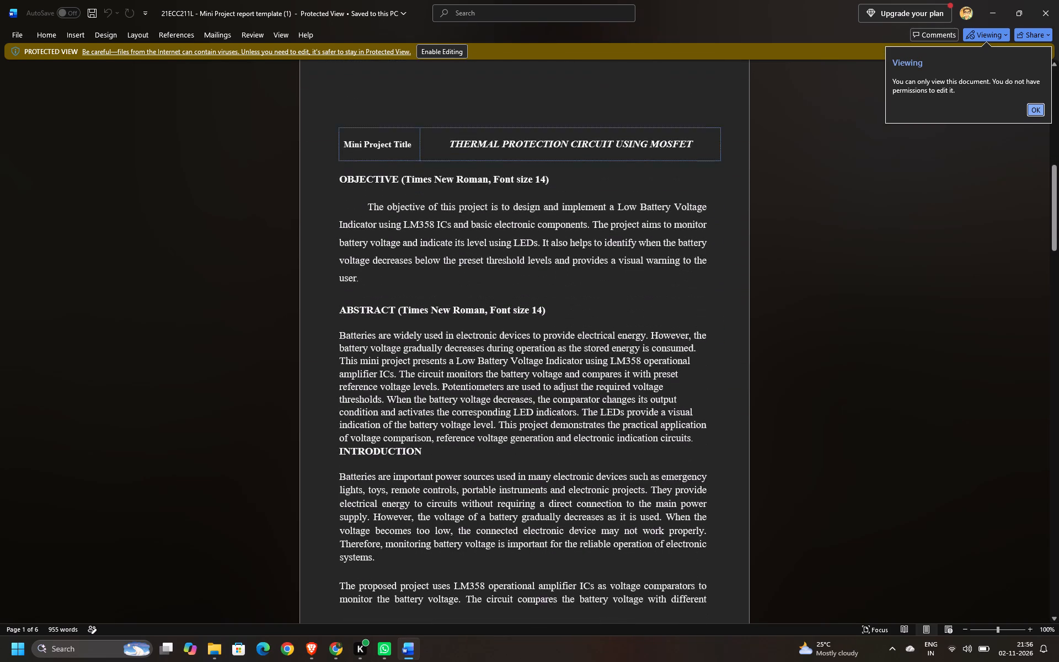
{"action": "scroll", "coordinate": [559, 109], "scroll_direction": "down", "scroll_amount": 1}
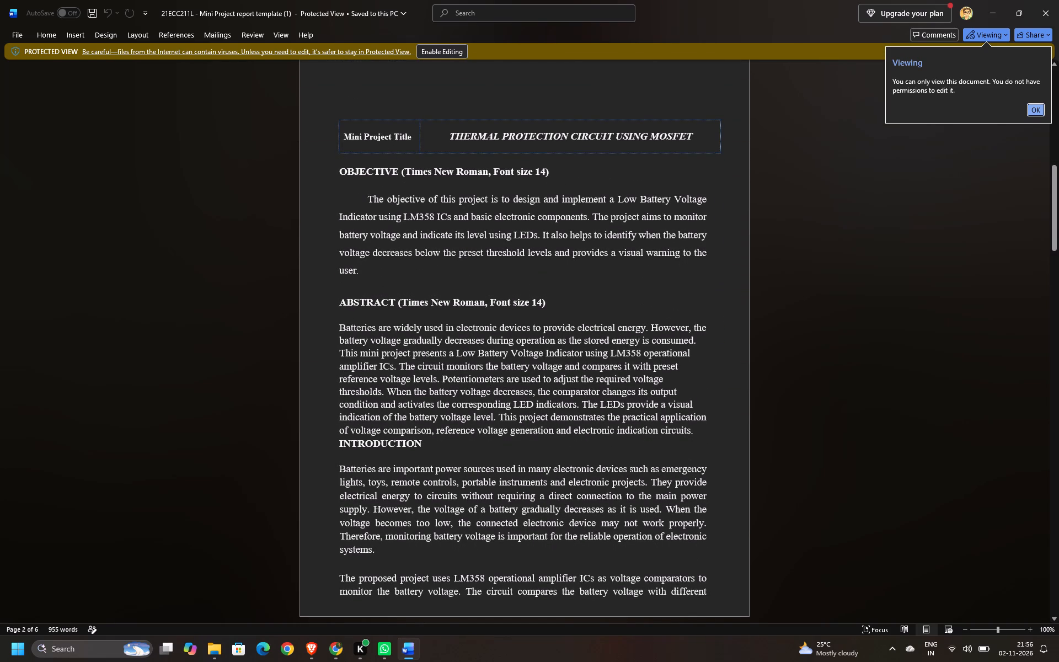
{"action": "scroll", "coordinate": [424, 299], "scroll_direction": "down", "scroll_amount": 3}
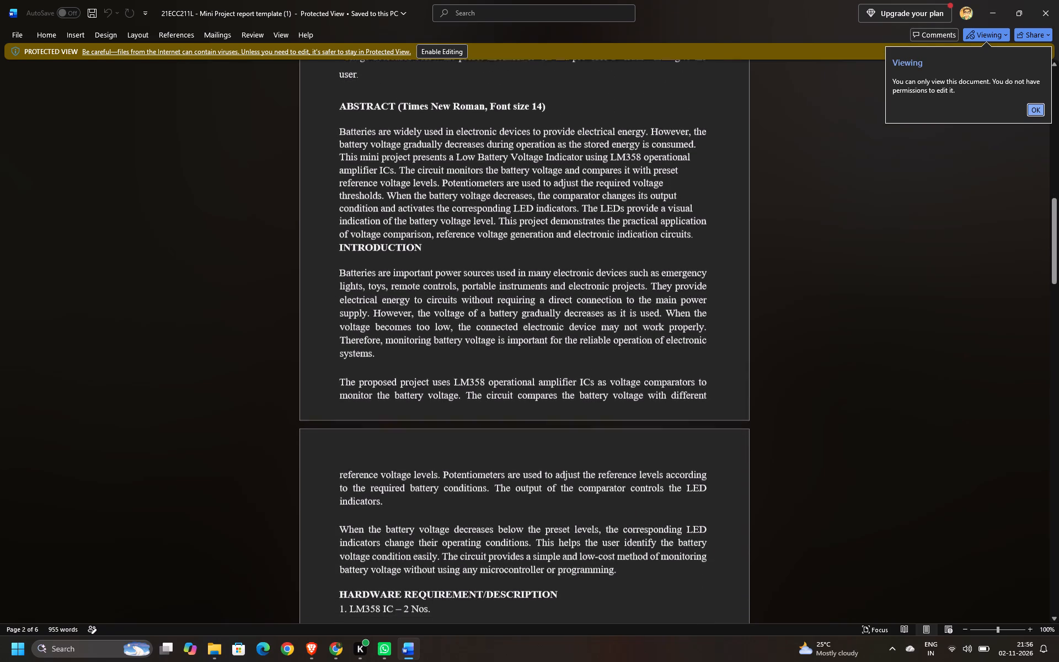
{"action": "scroll", "coordinate": [424, 299], "scroll_direction": "down", "scroll_amount": 1}
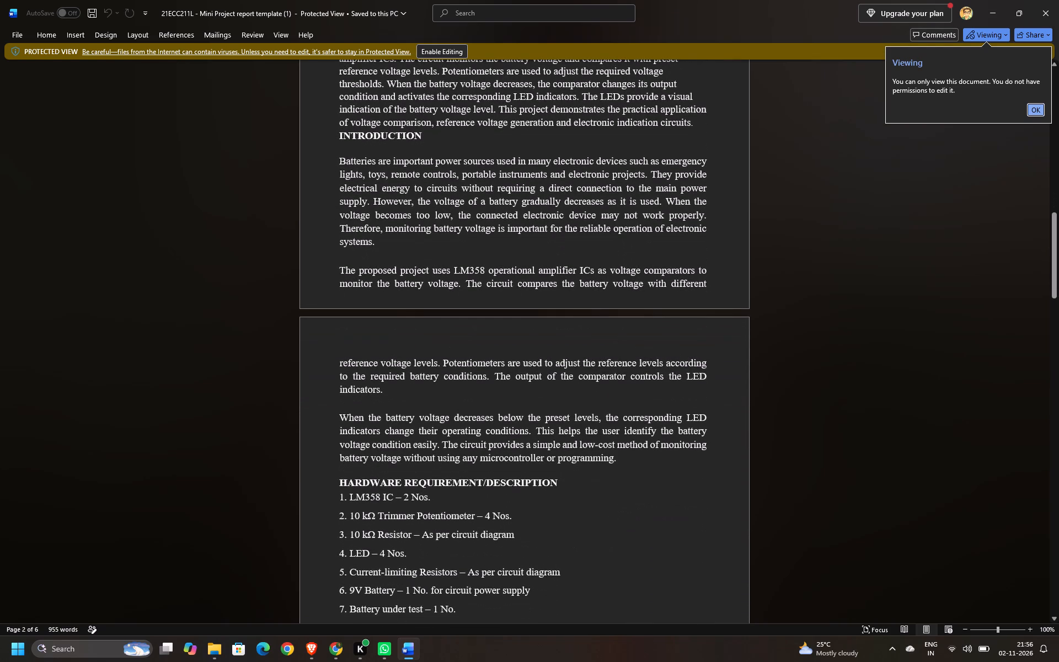
{"action": "scroll", "coordinate": [424, 299], "scroll_direction": "down", "scroll_amount": 4}
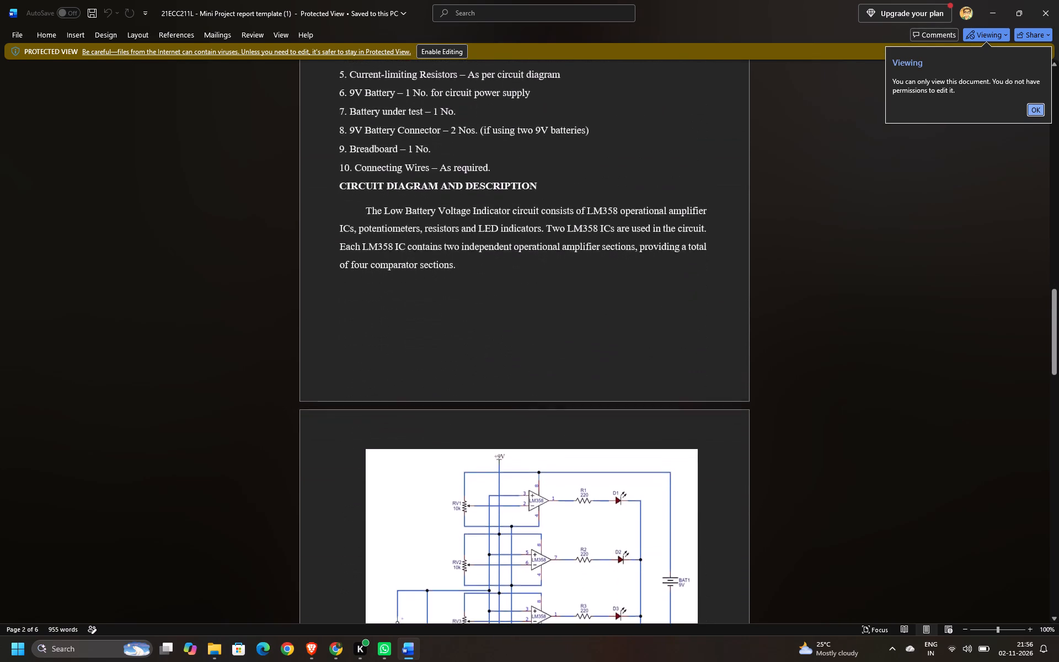
{"action": "scroll", "coordinate": [424, 299], "scroll_direction": "down", "scroll_amount": 3}
{"action": "scroll", "coordinate": [424, 299], "scroll_direction": "up", "scroll_amount": 4}
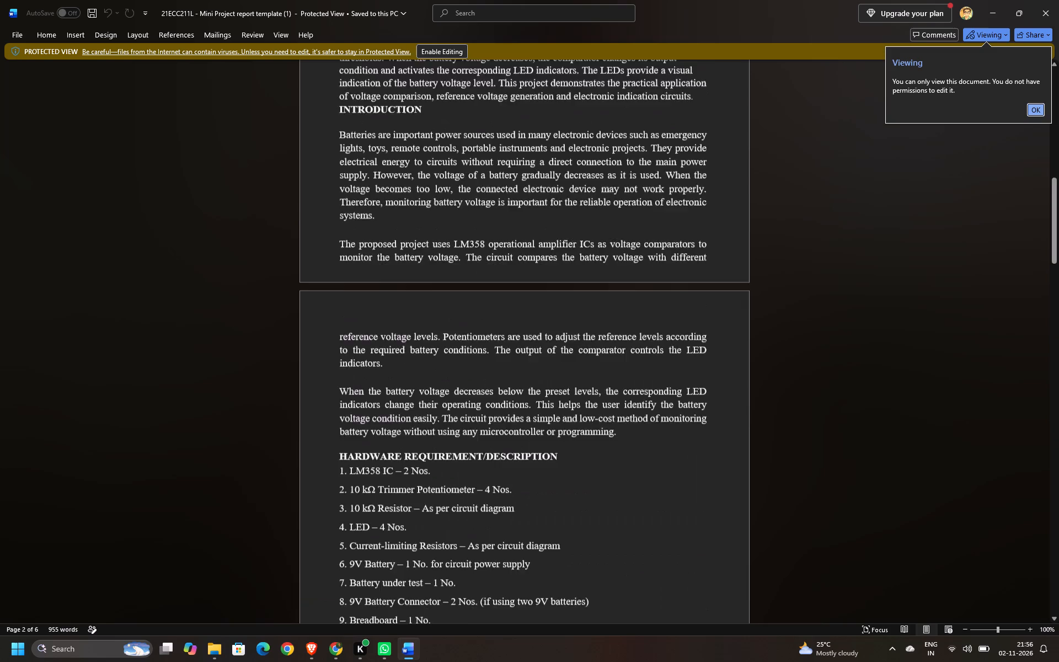
{"action": "scroll", "coordinate": [424, 299], "scroll_direction": "down", "scroll_amount": 3}
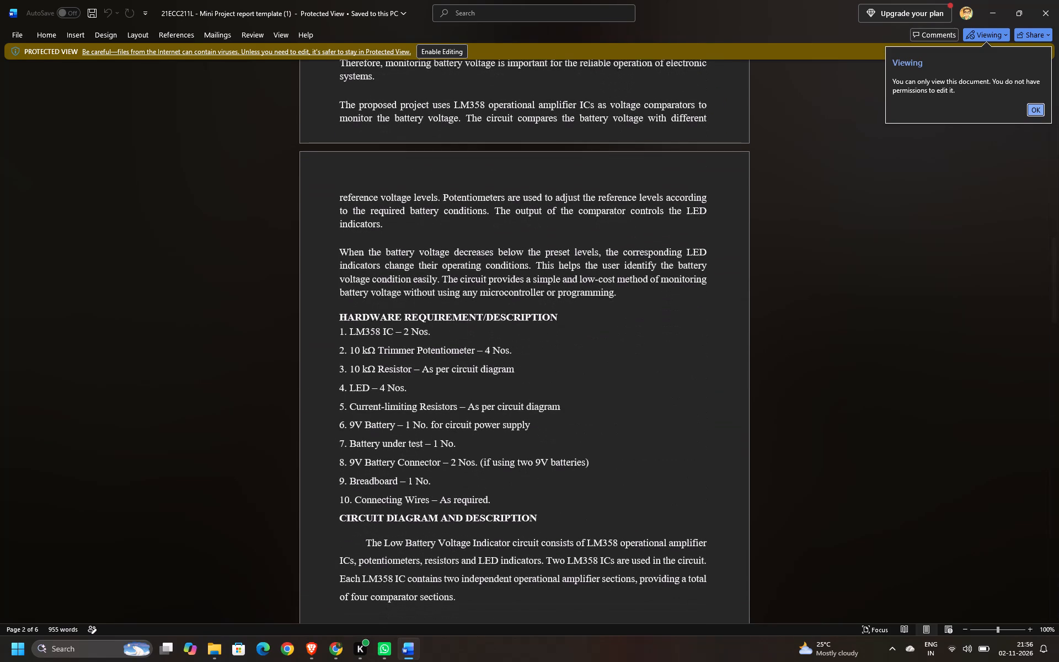
{"action": "scroll", "coordinate": [424, 299], "scroll_direction": "down", "scroll_amount": 4}
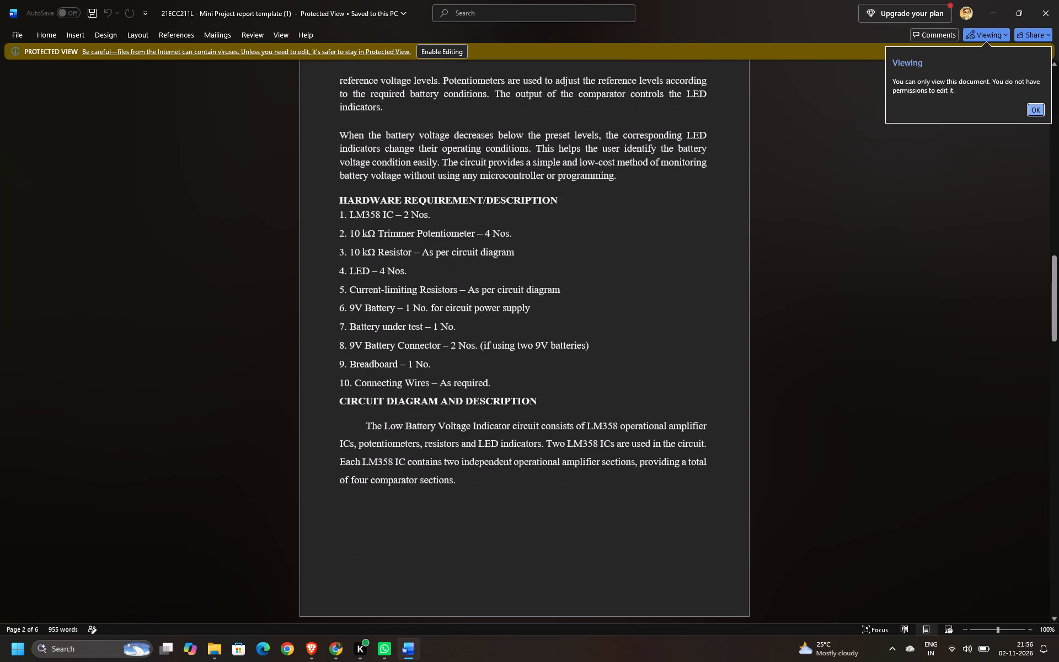
{"action": "scroll", "coordinate": [424, 299], "scroll_direction": "down", "scroll_amount": 2}
{"action": "scroll", "coordinate": [424, 299], "scroll_direction": "up", "scroll_amount": 1, "text": "ctrl"}
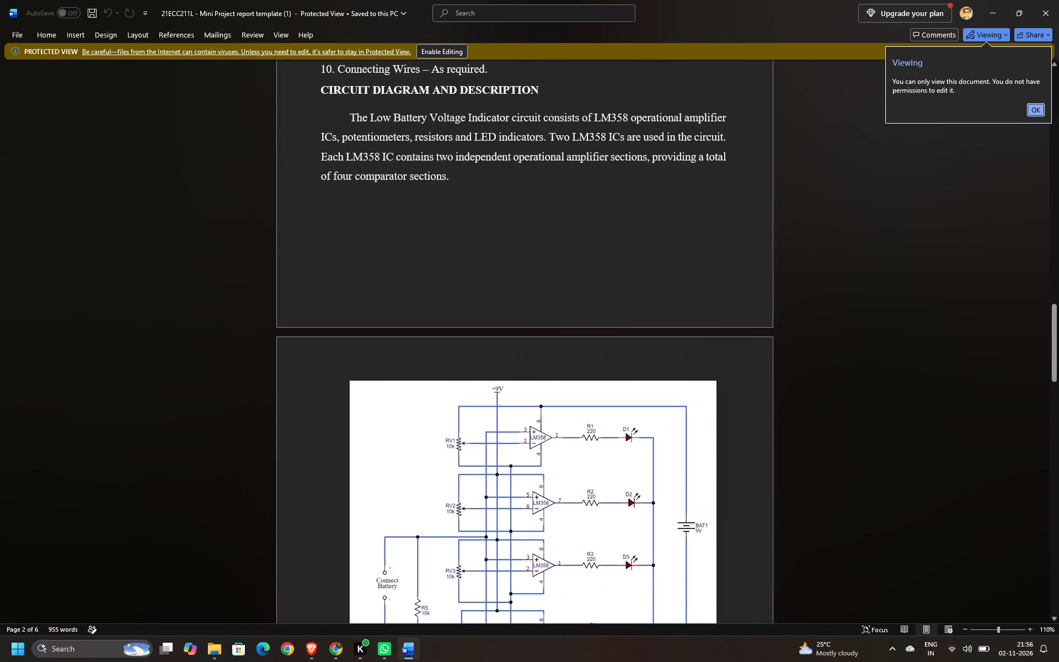
{"action": "scroll", "coordinate": [424, 299], "scroll_direction": "down", "scroll_amount": 3}
{"action": "scroll", "coordinate": [424, 299], "scroll_direction": "down", "scroll_amount": 2, "text": "ctrl"}
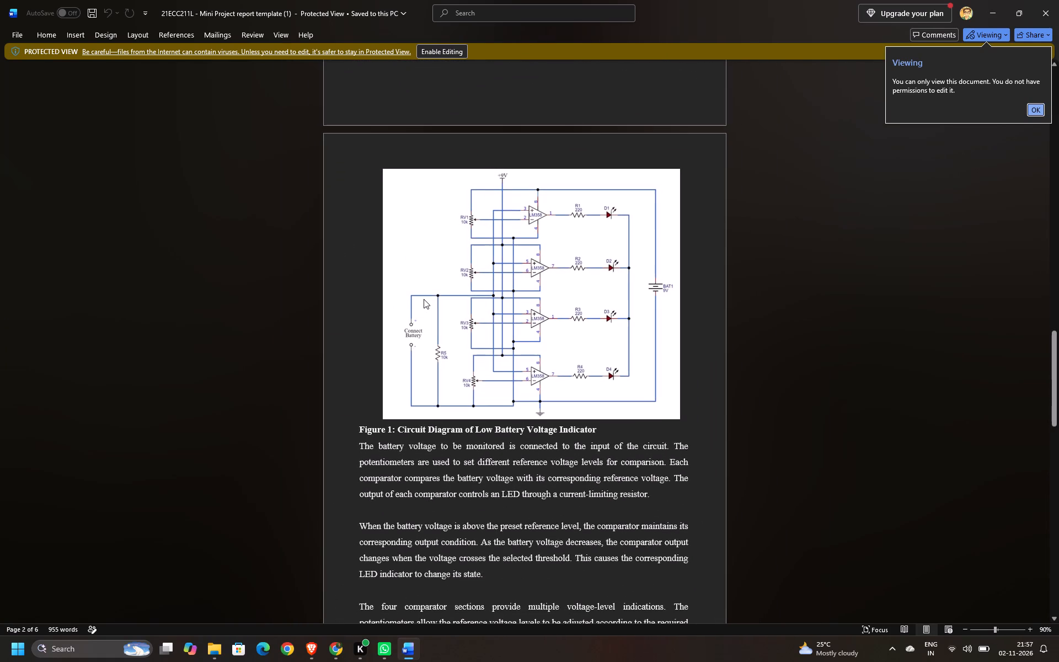
{"action": "scroll", "coordinate": [415, 83], "scroll_direction": "down", "scroll_amount": 4}
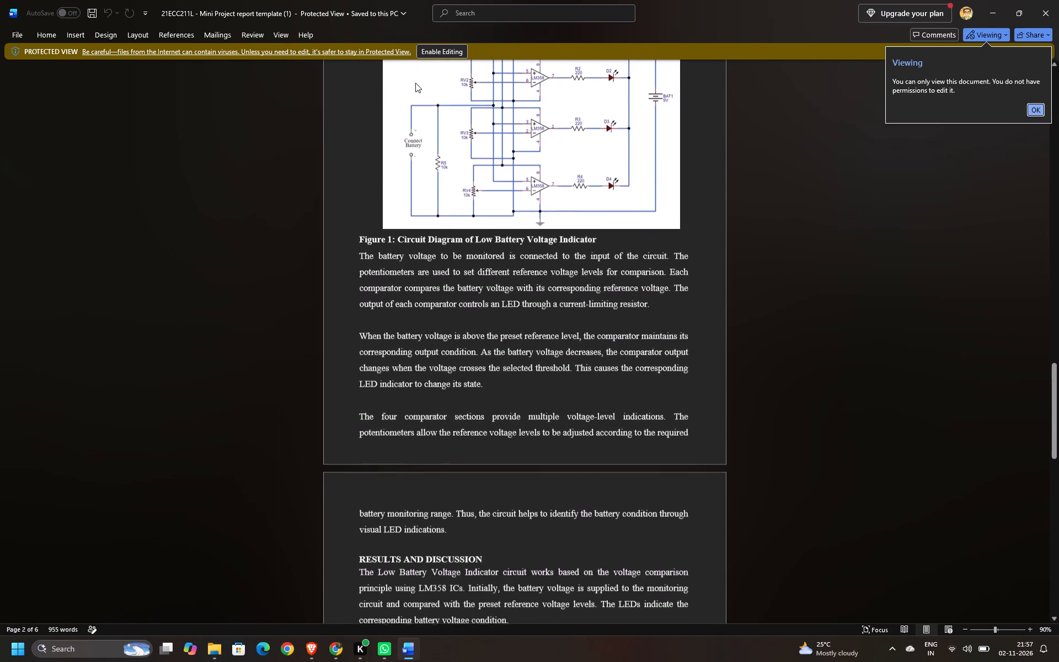
{"action": "scroll", "coordinate": [415, 83], "scroll_direction": "down", "scroll_amount": 3}
{"action": "scroll", "coordinate": [417, 261], "scroll_direction": "down", "scroll_amount": 1}
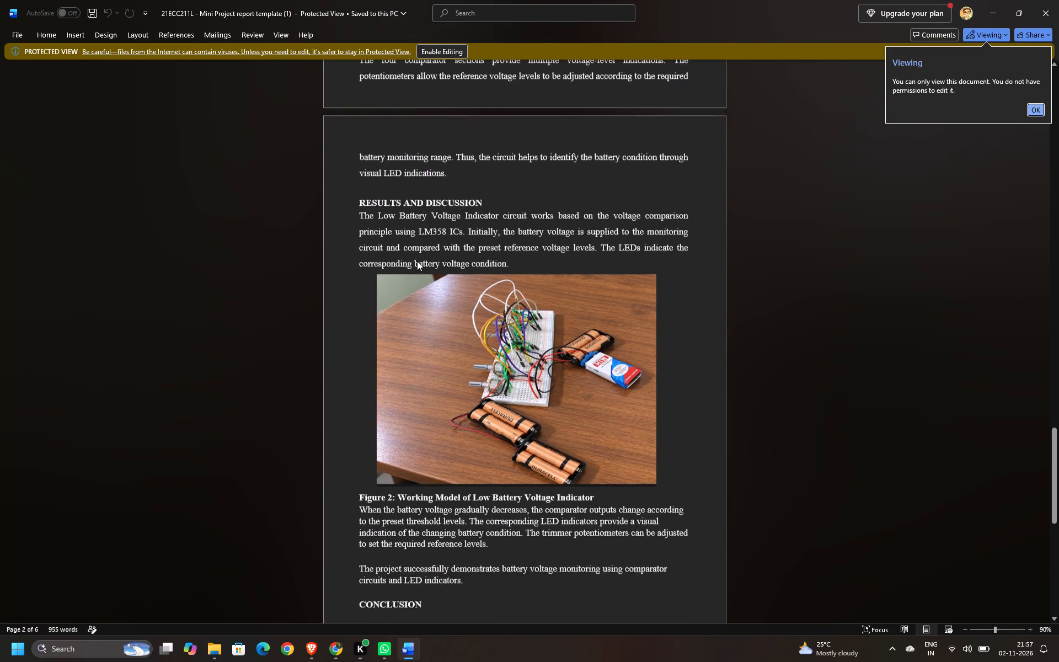
{"action": "scroll", "coordinate": [417, 261], "scroll_direction": "down", "scroll_amount": 1}
{"action": "scroll", "coordinate": [482, 367], "scroll_direction": "down", "scroll_amount": 1}
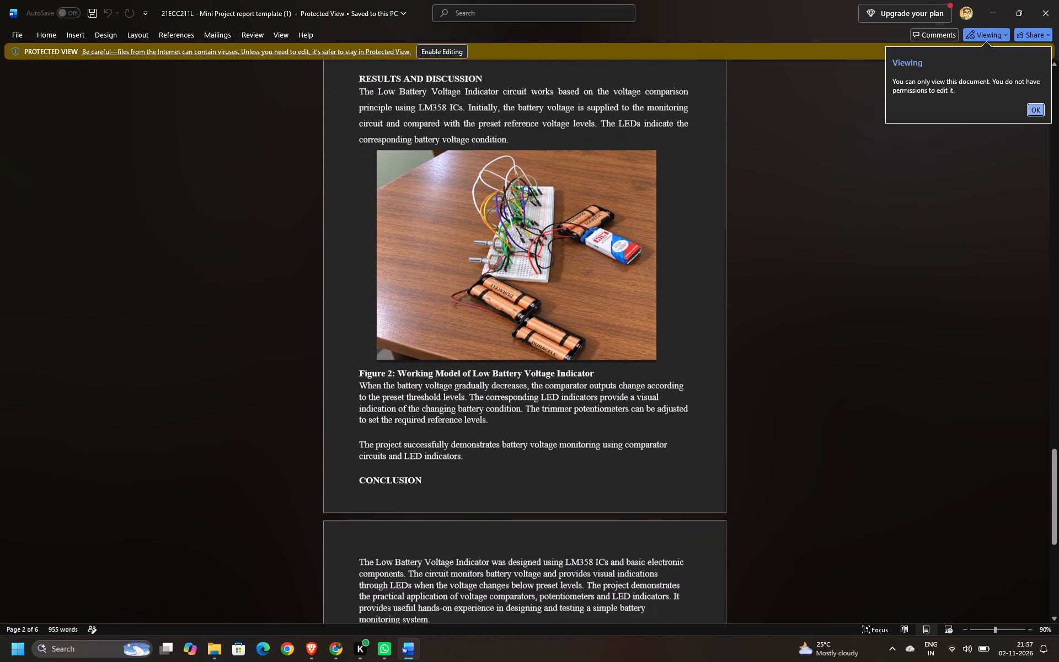
{"action": "scroll", "coordinate": [482, 367], "scroll_direction": "down", "scroll_amount": 1}
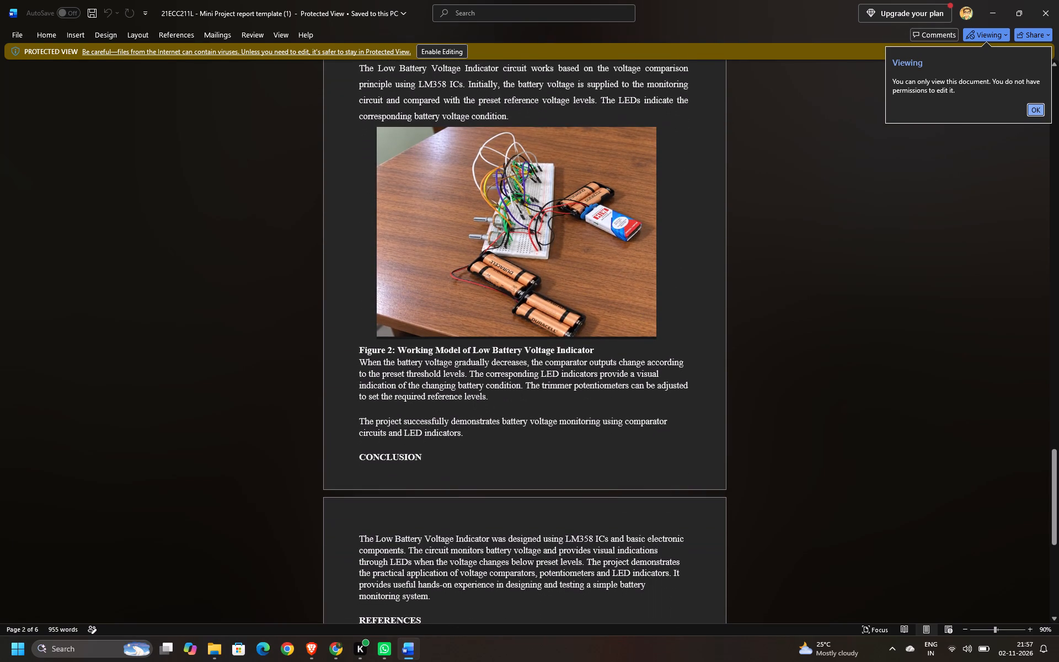
{"action": "scroll", "coordinate": [482, 367], "scroll_direction": "down", "scroll_amount": 2}
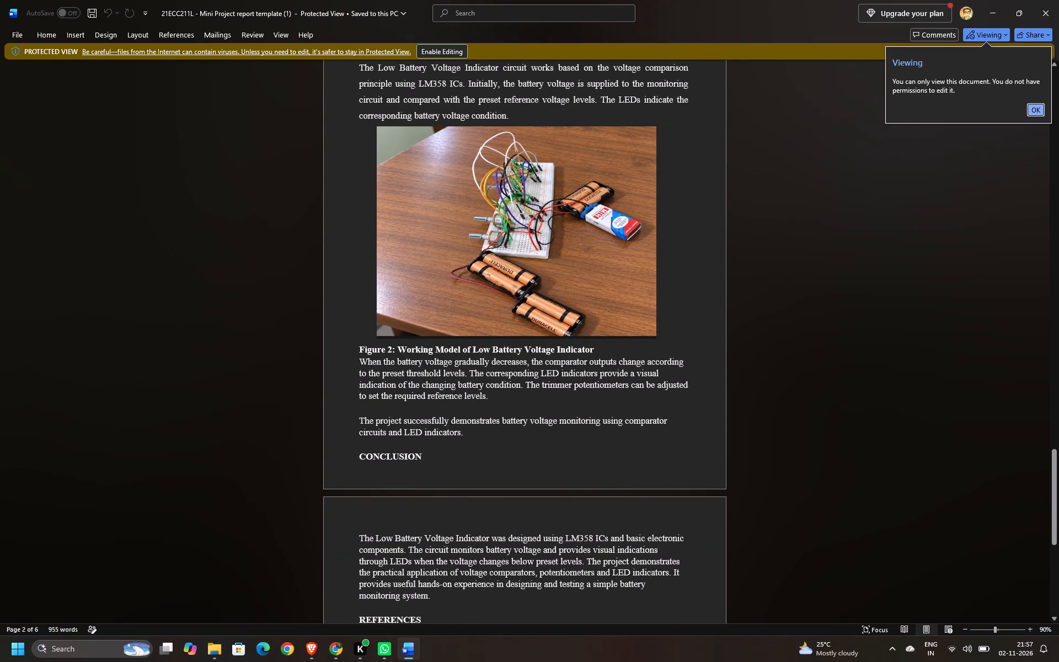
{"action": "scroll", "coordinate": [482, 367], "scroll_direction": "down", "scroll_amount": 3}
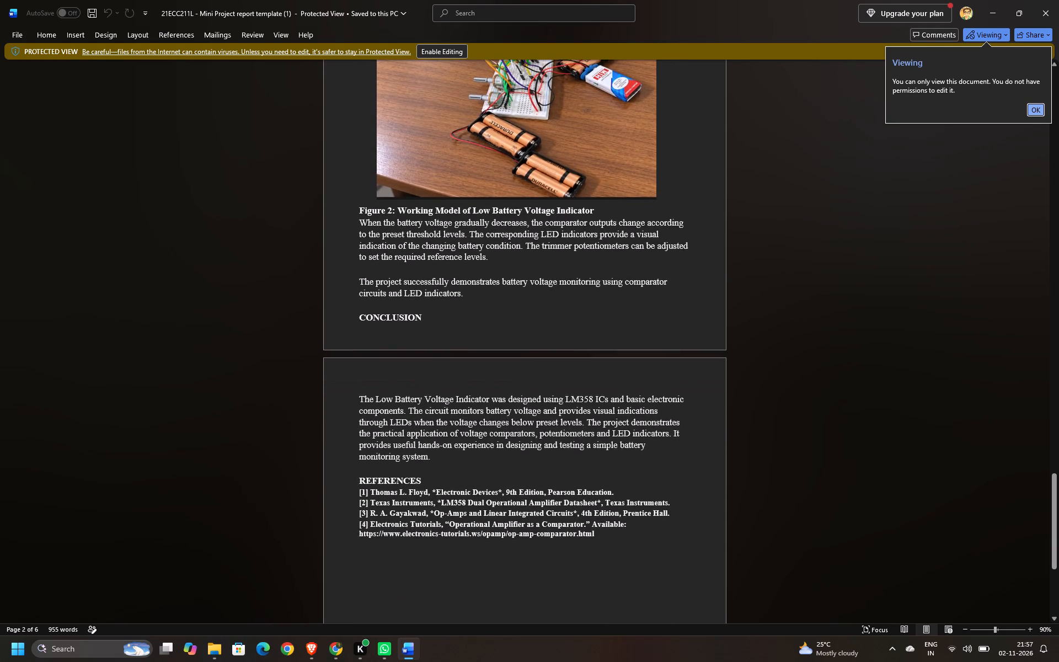
{"action": "scroll", "coordinate": [482, 367], "scroll_direction": "down", "scroll_amount": 1}
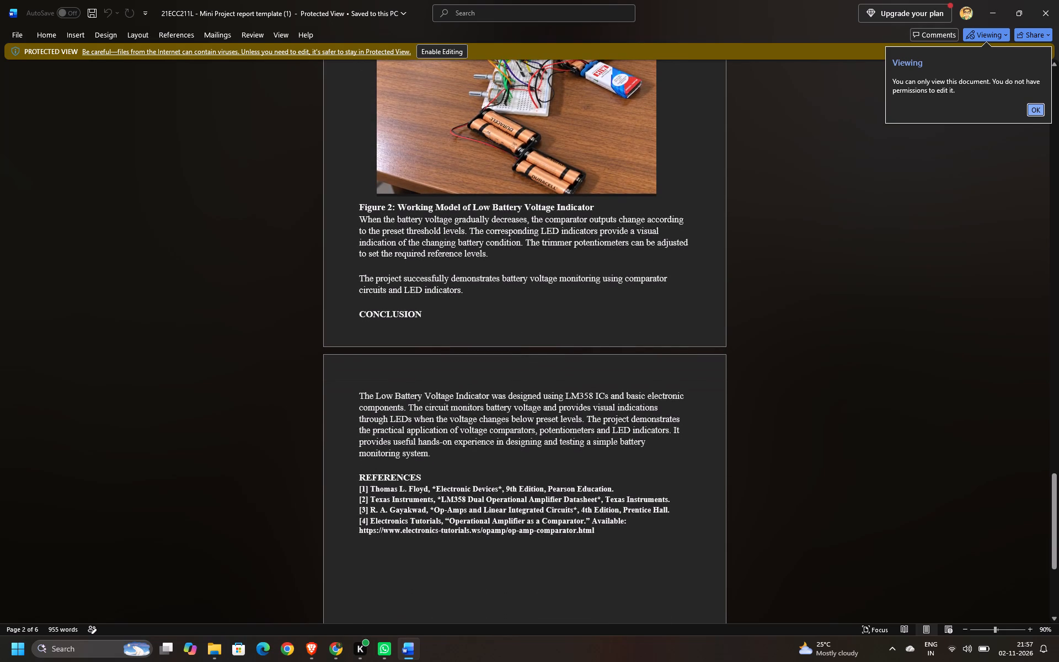
{"action": "scroll", "coordinate": [482, 367], "scroll_direction": "down", "scroll_amount": 1}
{"action": "scroll", "coordinate": [482, 367], "scroll_direction": "up", "scroll_amount": 12}
{"action": "scroll", "coordinate": [482, 367], "scroll_direction": "up", "scroll_amount": 12}
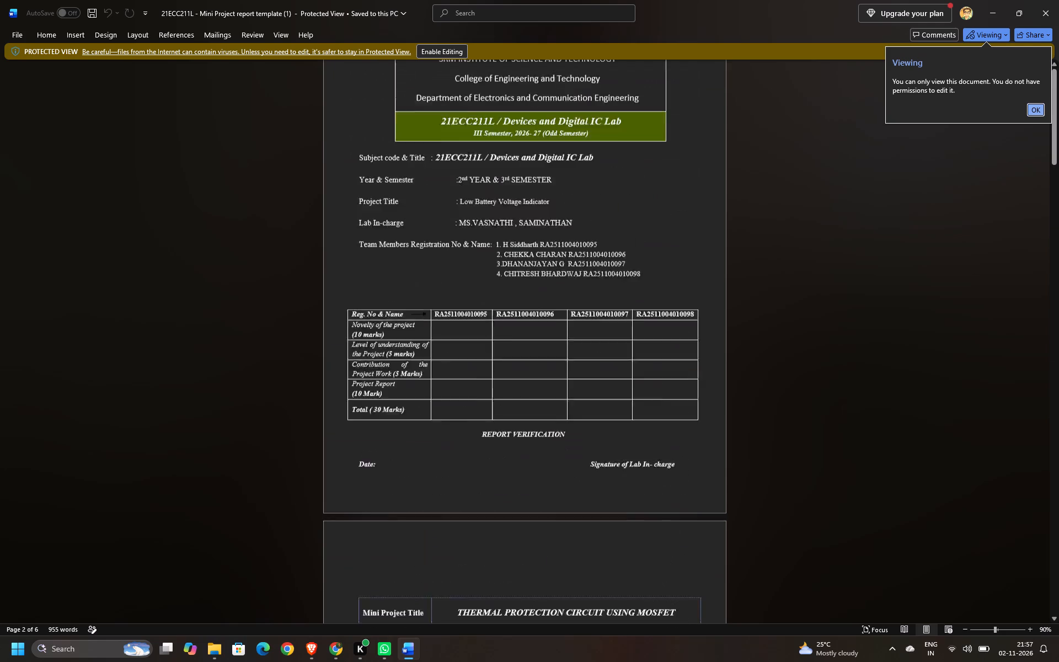
{"action": "scroll", "coordinate": [482, 367], "scroll_direction": "up", "scroll_amount": 7}
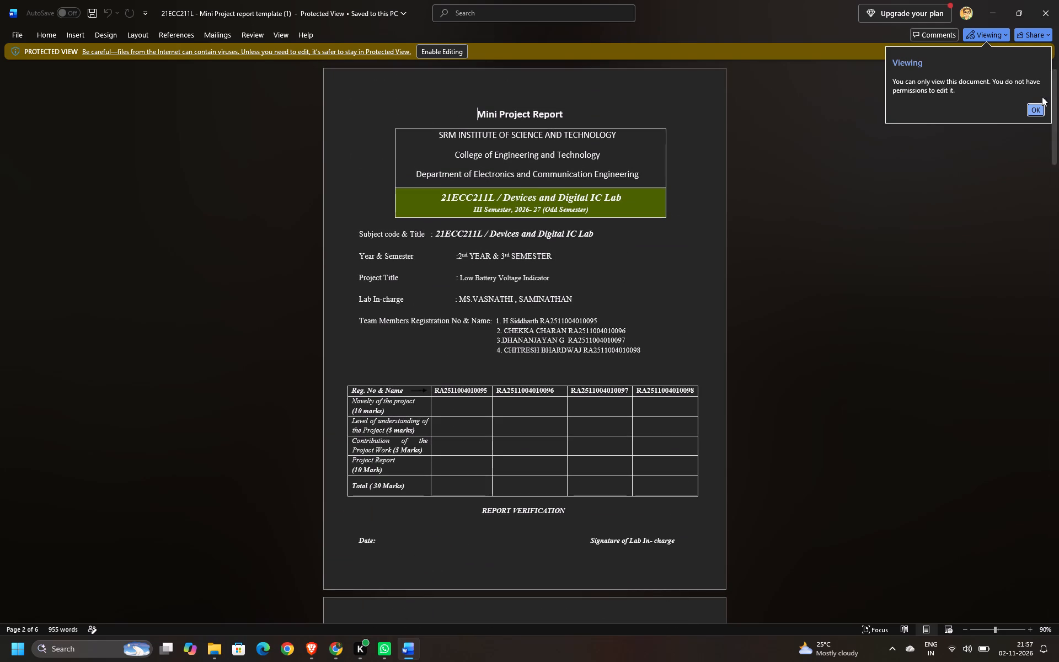
Dismiss the view-only notice and enable editing of the protected report.
{"action": "left_click", "coordinate": [1029, 110]}
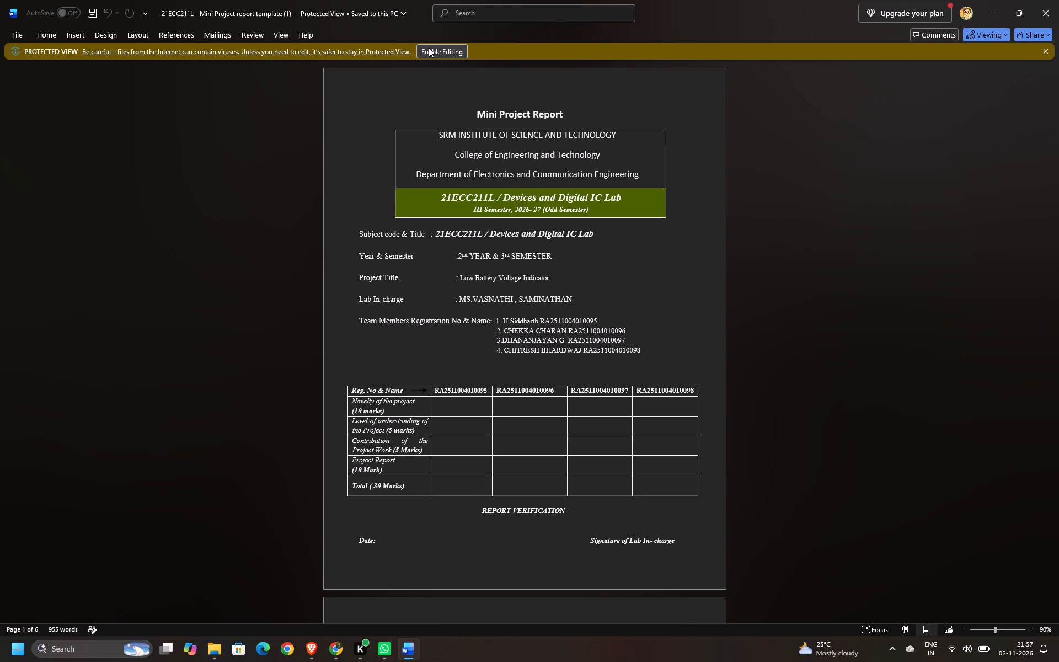
{"action": "left_click", "coordinate": [429, 47]}
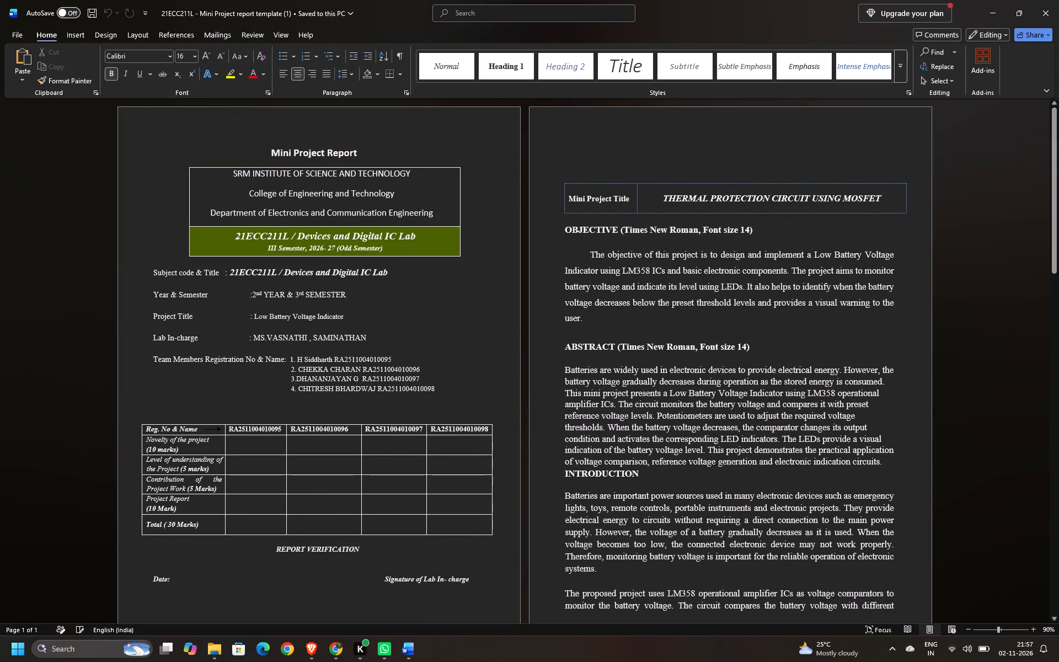
Insert the first team member's given name before the registration number in the first student header cell of the marks table.
{"action": "left_click", "coordinate": [279, 432]}
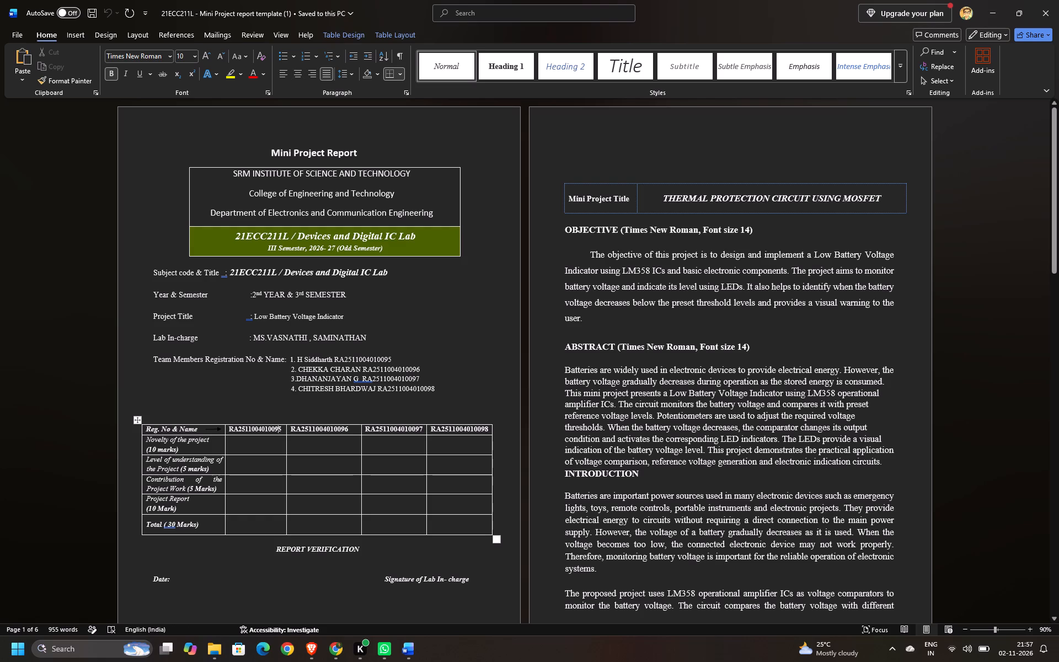
{"action": "key", "text": "Left"}
{"action": "key", "text": "Left"}
{"action": "key", "text": "Left"}
{"action": "key", "text": "Left"}
{"action": "key", "text": "Left"}
{"action": "key", "text": "Left"}
{"action": "key", "text": "Left"}
{"action": "key", "text": "Left"}
{"action": "key", "text": "Left"}
{"action": "key", "text": "Left"}
{"action": "key", "text": "Left"}
{"action": "key", "text": "Left"}
{"action": "key", "text": "Left"}
{"action": "key", "text": "Left"}
{"action": "key", "text": "Left"}
{"action": "key", "text": "Right"}
{"action": "key", "text": "Right"}
{"action": "key", "text": "Left"}
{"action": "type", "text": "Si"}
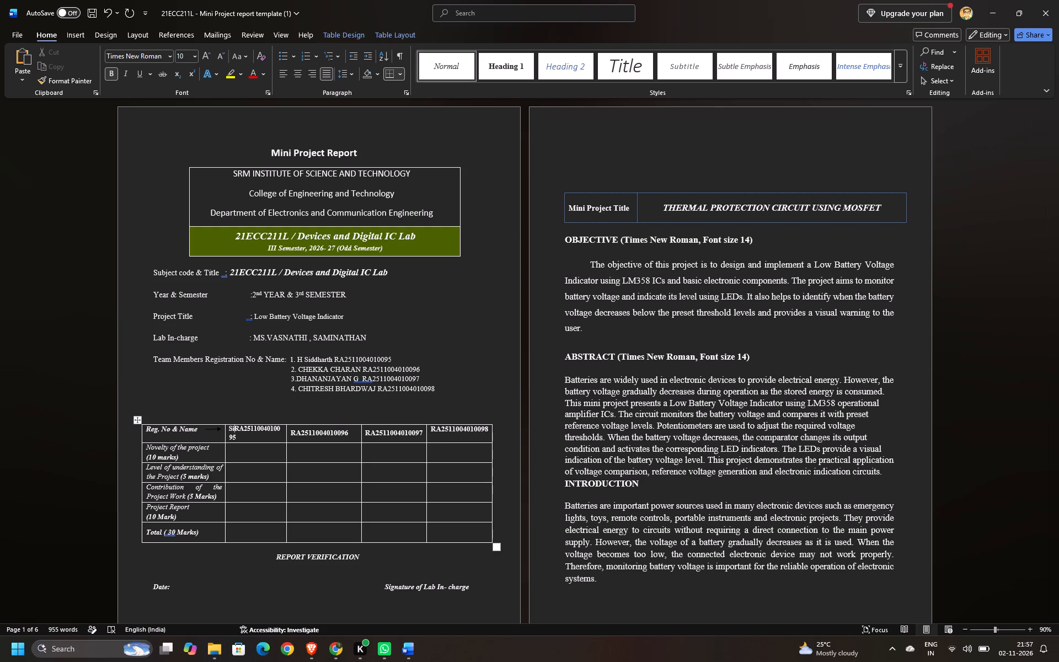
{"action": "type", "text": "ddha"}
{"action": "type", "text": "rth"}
Add the first team member's initial in front of the given name in the same header cell.
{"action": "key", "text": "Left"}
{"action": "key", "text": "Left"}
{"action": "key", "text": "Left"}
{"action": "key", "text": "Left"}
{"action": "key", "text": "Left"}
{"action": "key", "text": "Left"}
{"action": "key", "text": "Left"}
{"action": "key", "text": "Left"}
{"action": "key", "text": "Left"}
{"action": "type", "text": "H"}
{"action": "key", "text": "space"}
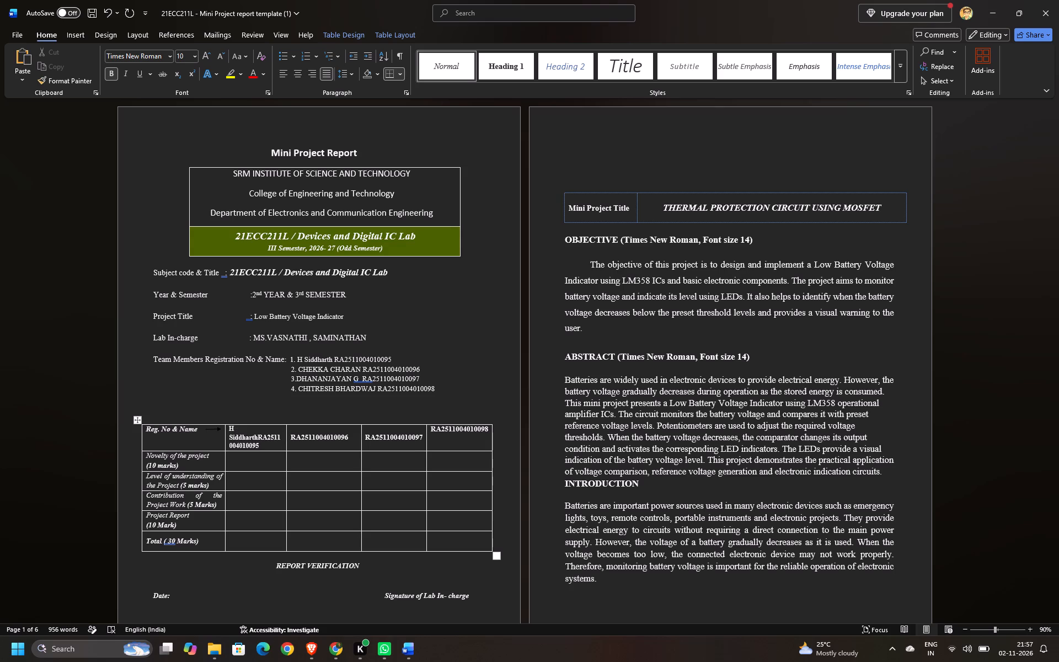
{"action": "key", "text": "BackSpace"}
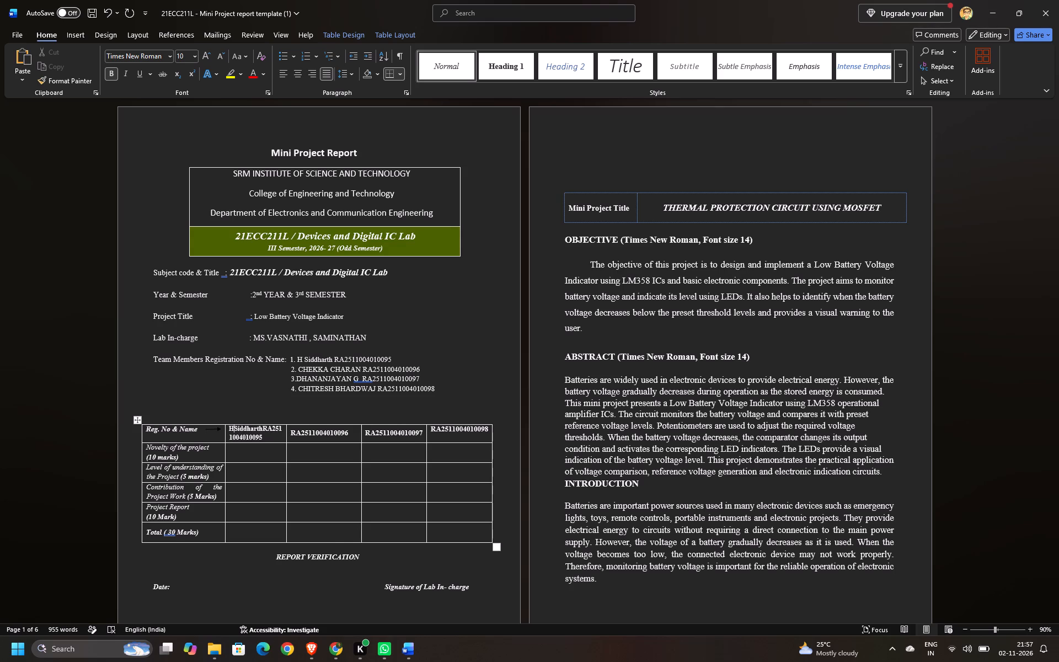
Separate the given name from the registration number and the initial from the given name with single spaces.
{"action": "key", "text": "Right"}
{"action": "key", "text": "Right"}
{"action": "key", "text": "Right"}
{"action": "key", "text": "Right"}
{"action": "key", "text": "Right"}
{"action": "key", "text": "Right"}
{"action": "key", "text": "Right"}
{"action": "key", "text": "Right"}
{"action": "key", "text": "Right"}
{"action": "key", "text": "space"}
{"action": "left_click", "coordinate": [234, 429]}
{"action": "key", "text": "space"}
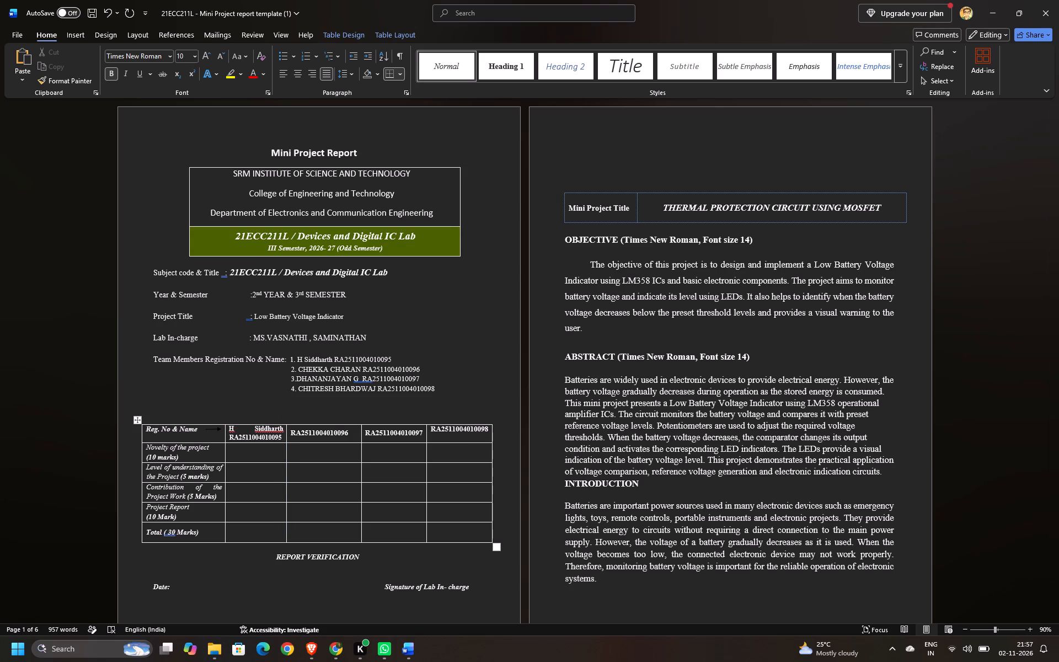
Left-align the first student's name and registration number in the marks table header cell.
{"action": "left_click", "coordinate": [279, 76]}
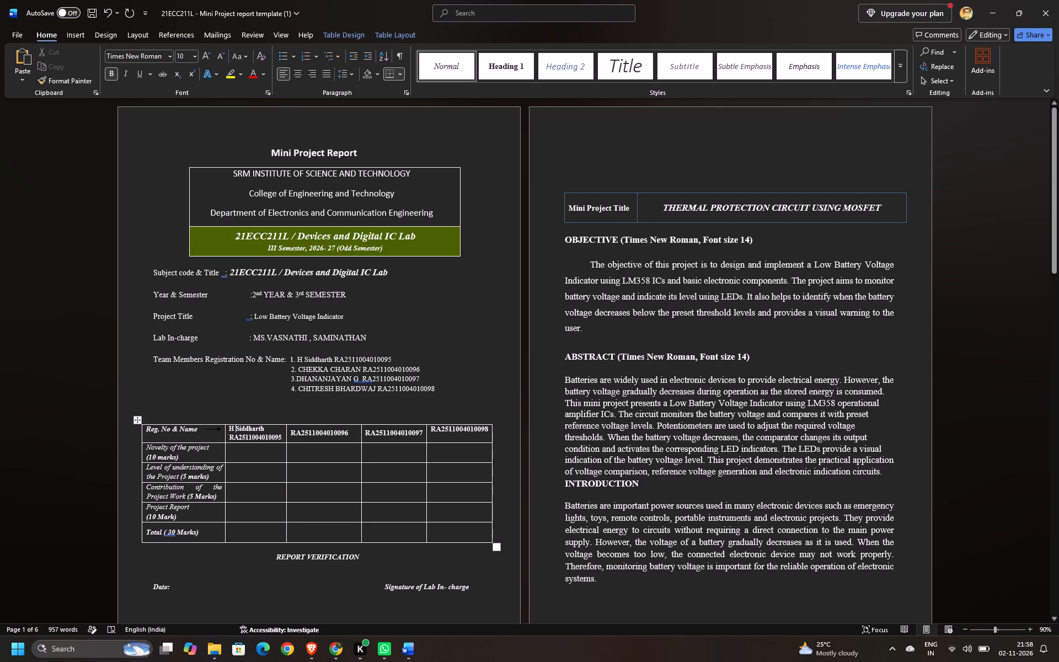
Copy the second team member's name from the members list in front of the registration number in the second student header cell.
{"action": "left_click_drag", "start_coordinate": [301, 367], "coordinate": [319, 367]}
{"action": "left_click_drag", "start_coordinate": [319, 367], "coordinate": [354, 369]}
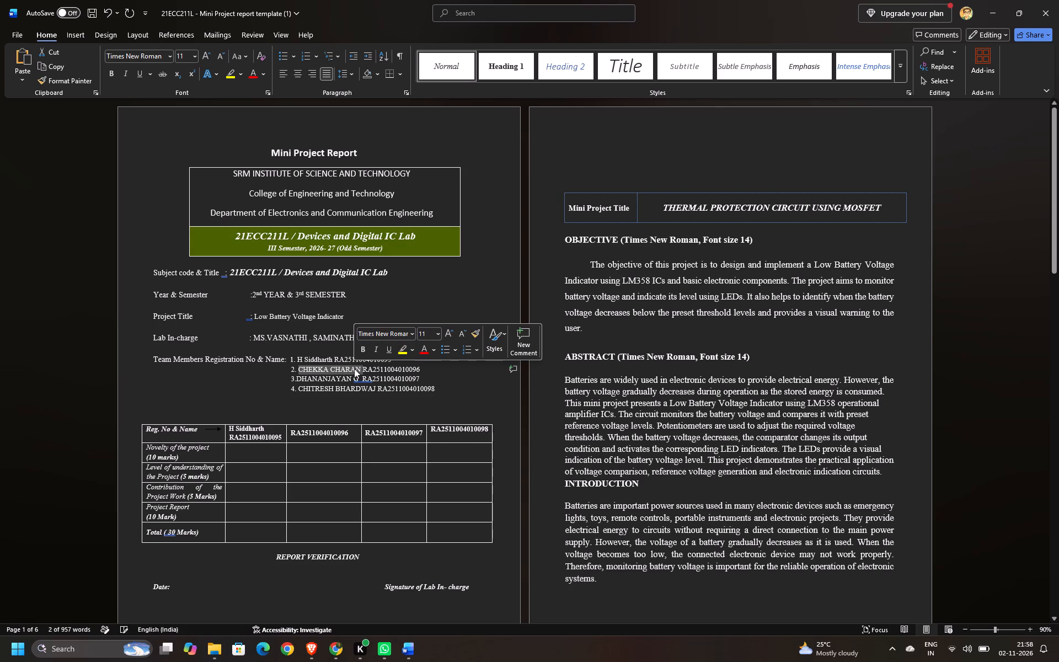
{"action": "key", "text": "ctrl+c"}
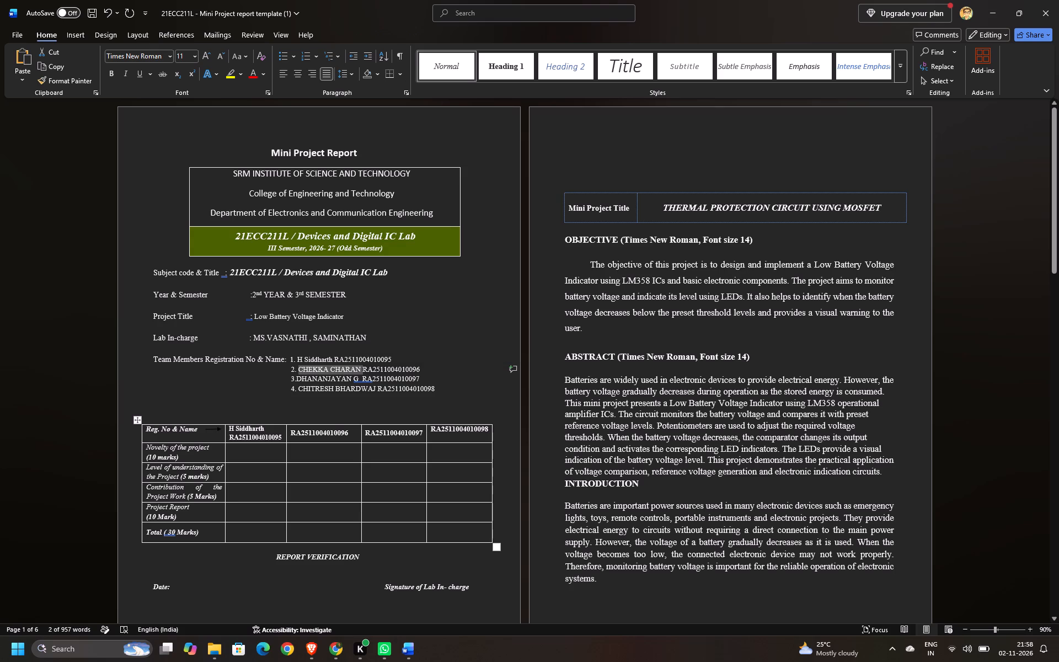
{"action": "left_click", "coordinate": [291, 428]}
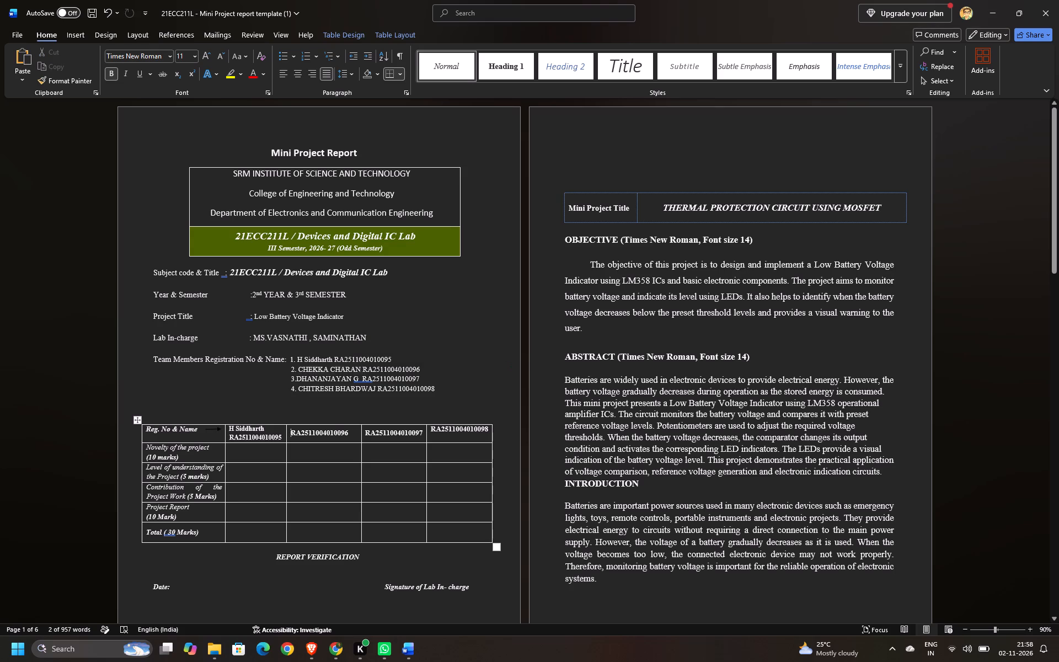
{"action": "key", "text": "ctrl+v"}
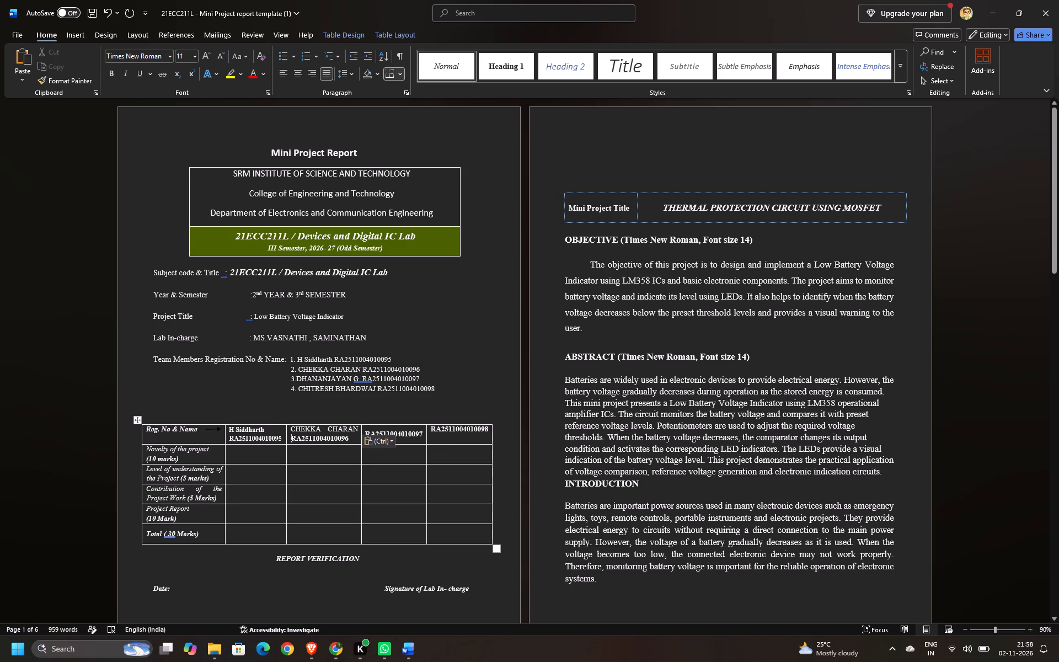
Copy the third team member's name and initial from the members list in front of the registration number in the third student header cell.
{"action": "left_click", "coordinate": [295, 375]}
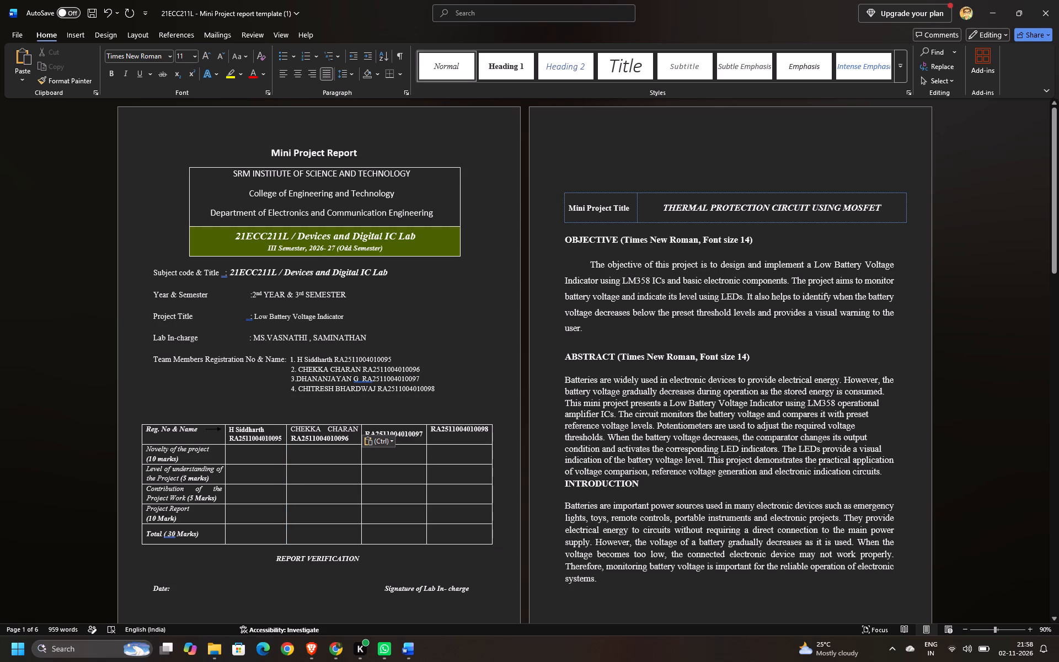
{"action": "key", "text": "shift+Right"}
{"action": "key", "text": "shift+Right"}
{"action": "key", "text": "shift+Right"}
{"action": "key", "text": "shift+Right"}
{"action": "key", "text": "shift+Right"}
{"action": "key", "text": "shift+Right"}
{"action": "key", "text": "shift+Right"}
{"action": "key", "text": "shift+Right"}
{"action": "key", "text": "shift+Right"}
{"action": "key", "text": "shift+Right"}
{"action": "key", "text": "shift+Right"}
{"action": "key", "text": "shift+Right"}
{"action": "key", "text": "shift+Right"}
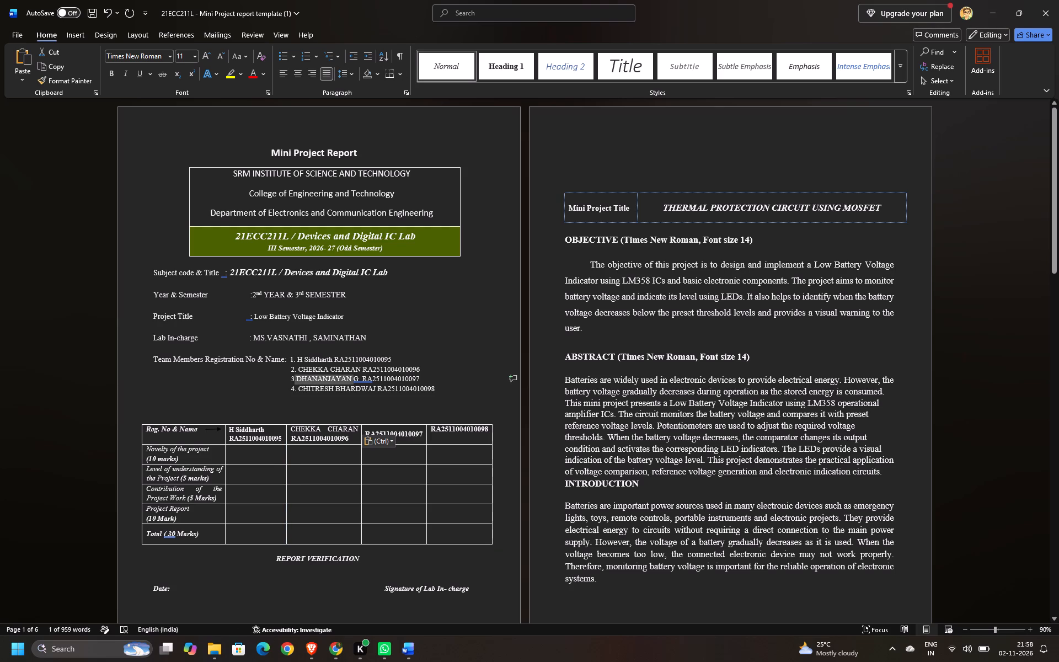
{"action": "key", "text": "shift+Right"}
{"action": "key", "text": "ctrl+c"}
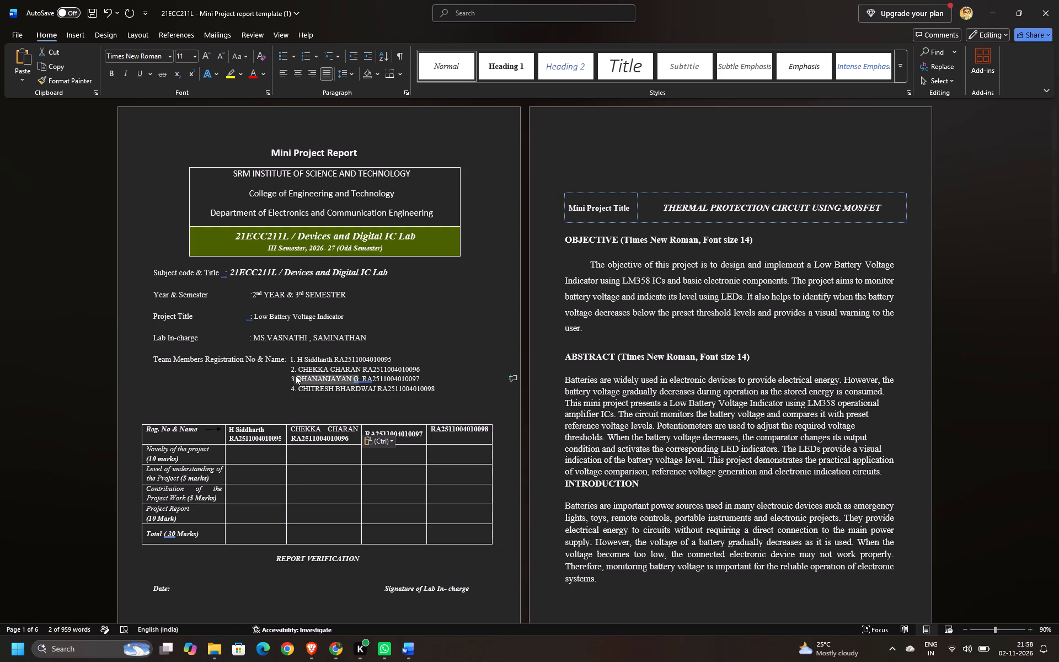
{"action": "left_click", "coordinate": [368, 429]}
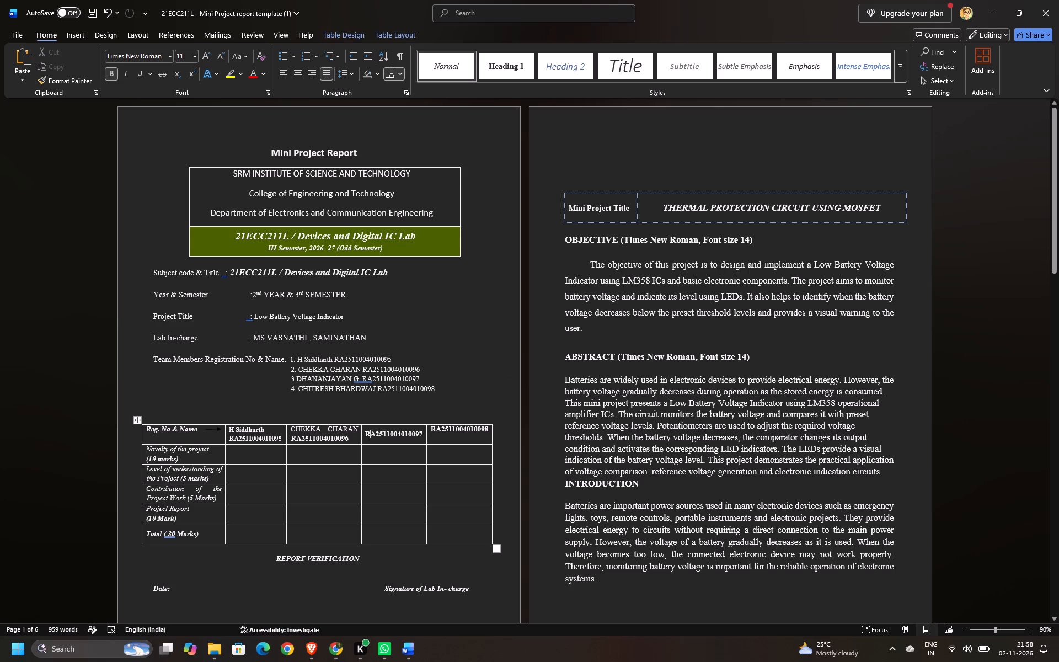
{"action": "key", "text": "Left"}
{"action": "key", "text": "ctrl+v"}
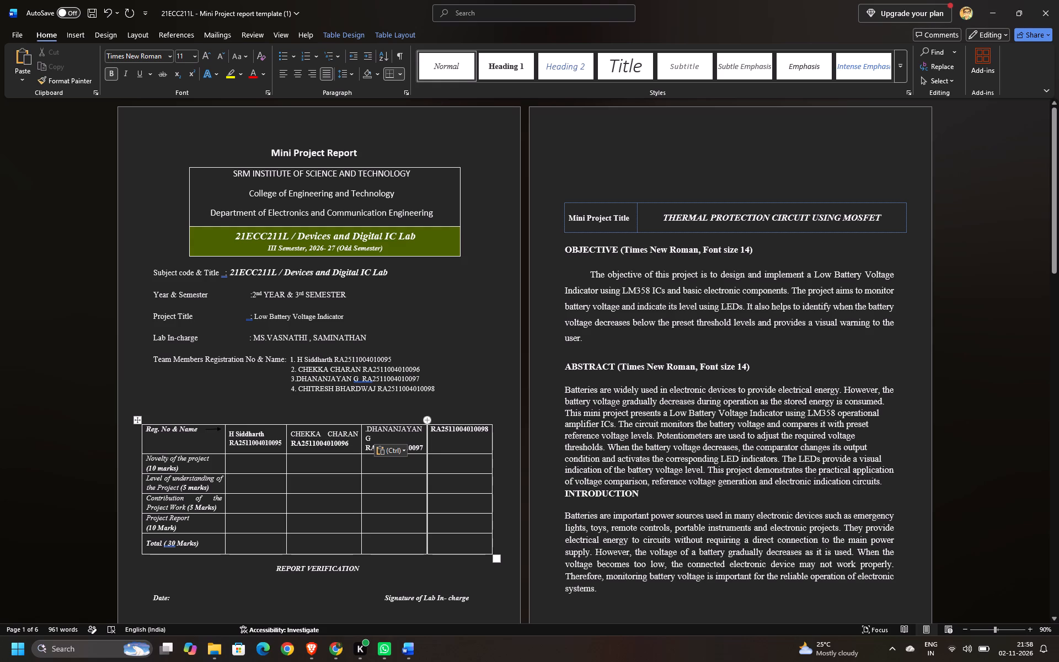
Copy the fourth team member's name from the members list in front of the registration number in the fourth student header cell.
{"action": "double_click", "coordinate": [329, 391]}
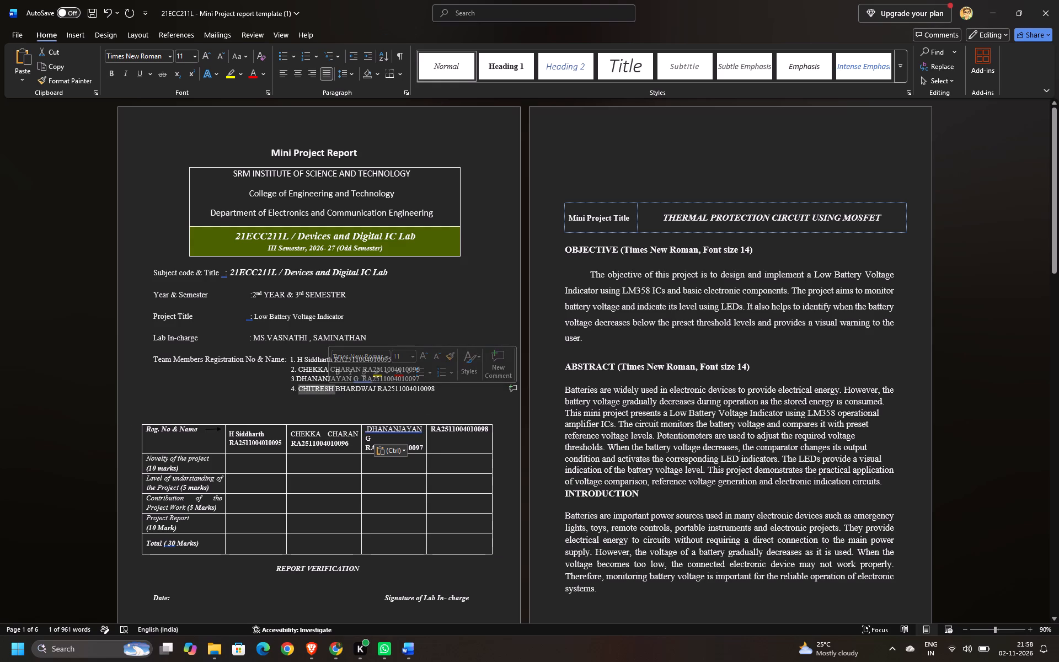
{"action": "left_click_drag", "start_coordinate": [299, 384], "coordinate": [357, 388]}
{"action": "left_click", "coordinate": [418, 404]}
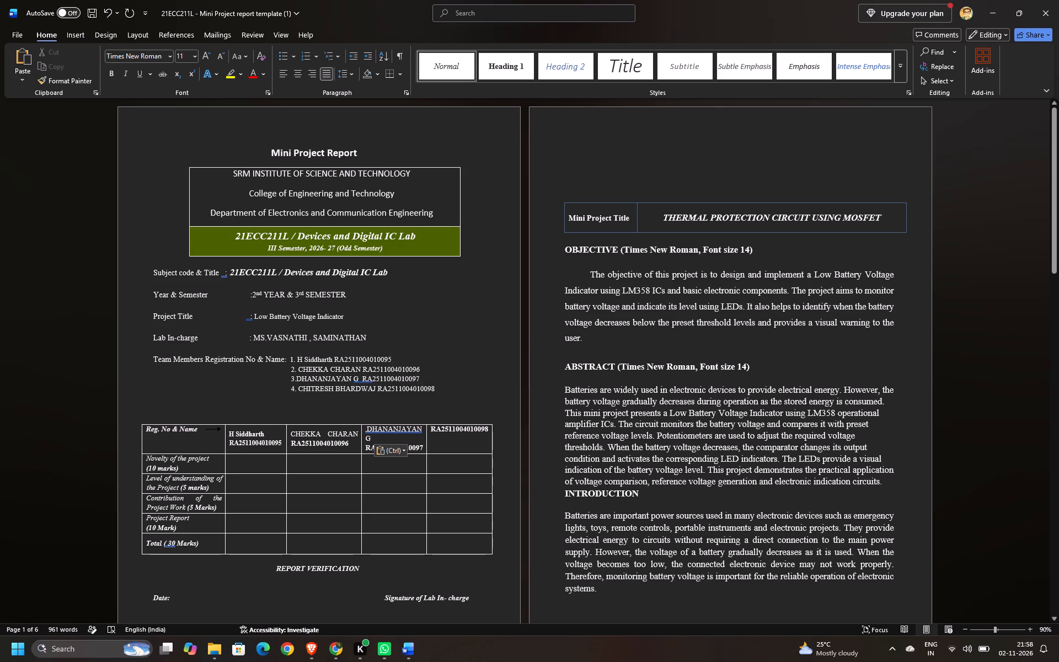
{"action": "left_click_drag", "start_coordinate": [298, 387], "coordinate": [363, 391]}
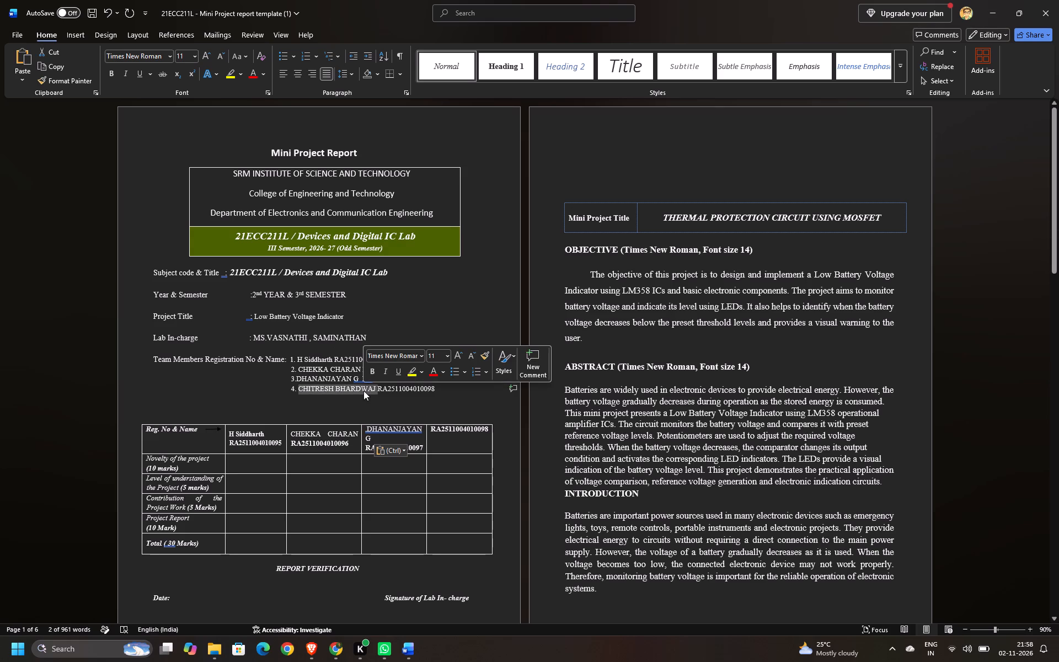
{"action": "key", "text": "ctrl+c"}
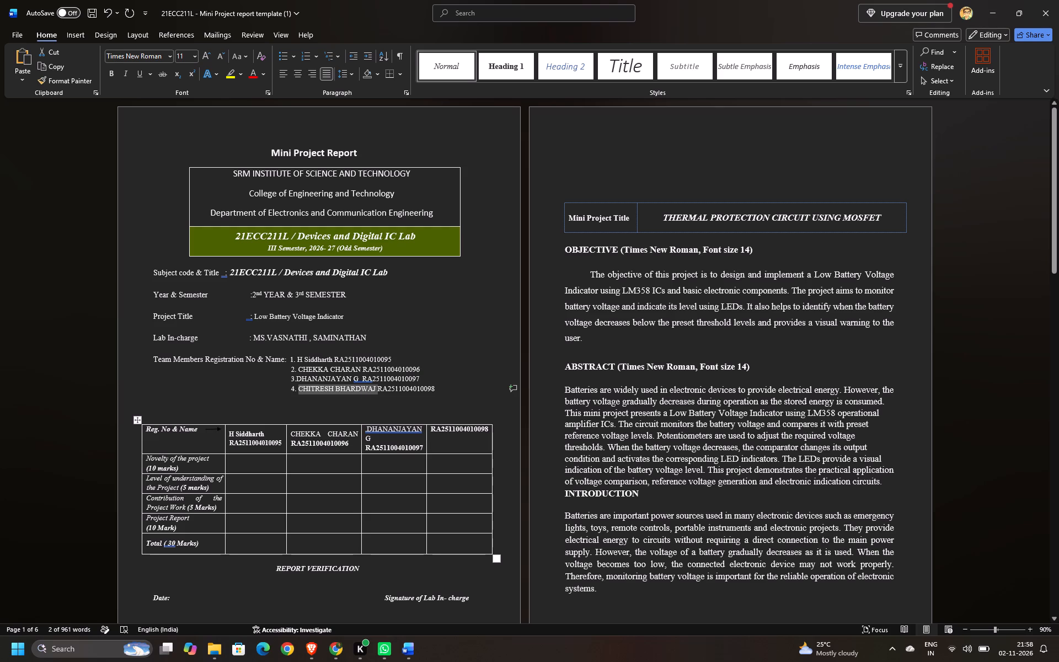
{"action": "left_click", "coordinate": [431, 430]}
{"action": "key", "text": "ctrl+v"}
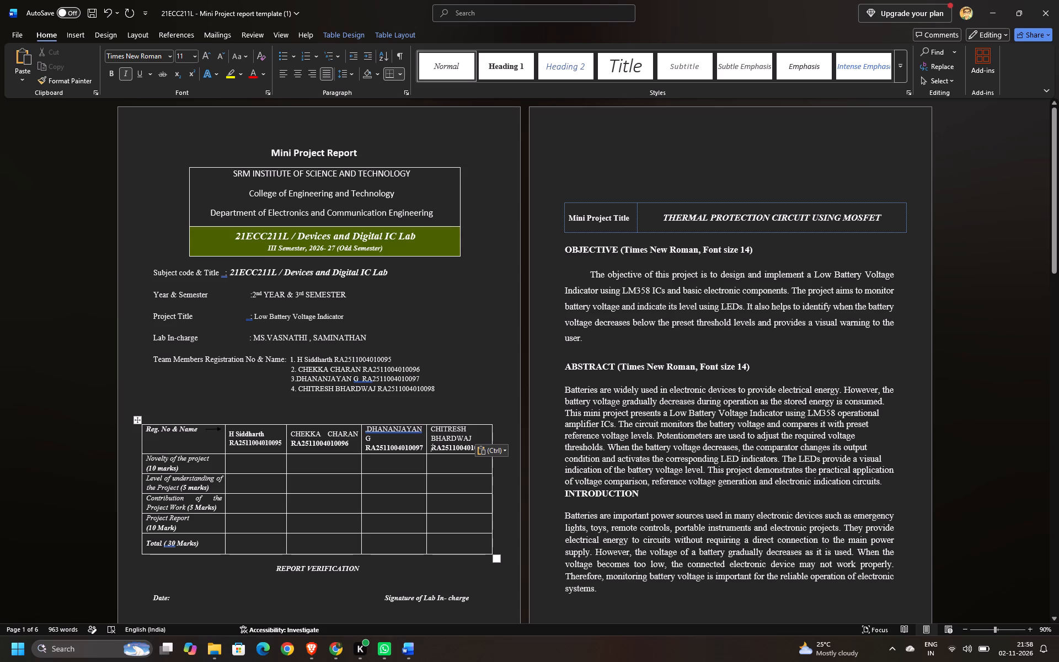
Set the font size of the second student's name in the marks table header to 10.
{"action": "left_click", "coordinate": [252, 437]}
{"action": "left_click", "coordinate": [295, 436]}
{"action": "key", "text": "Left"}
{"action": "key", "text": "shift+Right"}
{"action": "key", "text": "shift+Right"}
{"action": "key", "text": "shift+Right"}
{"action": "key", "text": "shift+Right"}
{"action": "key", "text": "shift+Right"}
{"action": "key", "text": "shift+Right"}
{"action": "key", "text": "shift+Right"}
{"action": "key", "text": "shift+Right"}
{"action": "key", "text": "shift+Right"}
{"action": "key", "text": "shift+Right"}
{"action": "key", "text": "shift+Right"}
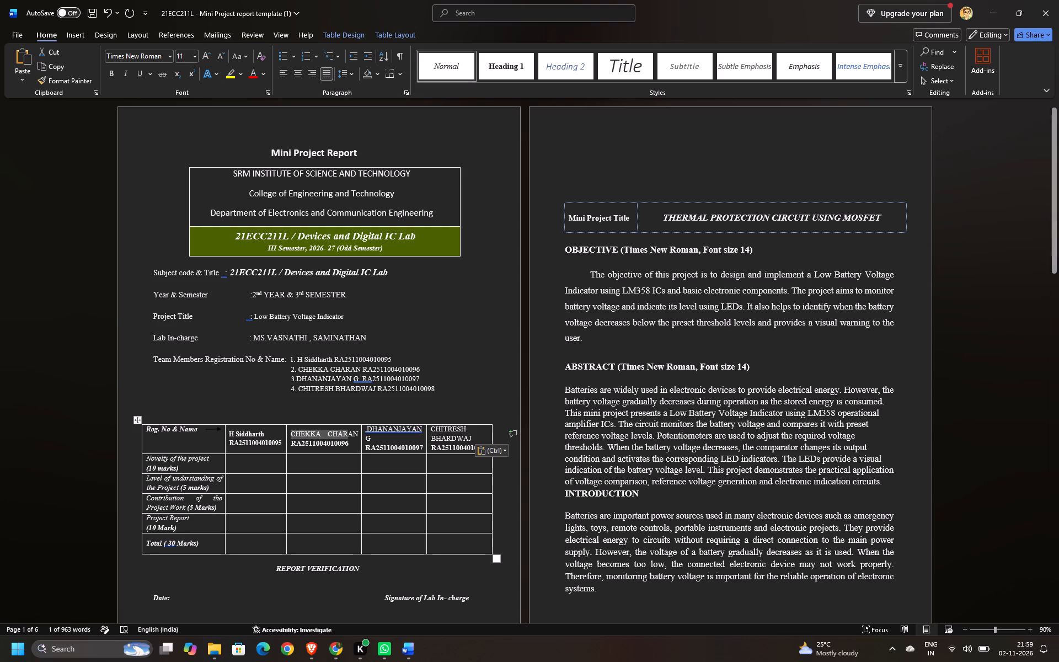
{"action": "key", "text": "shift+Right"}
{"action": "key", "text": "shift+Right"}
{"action": "key", "text": "shift+Right"}
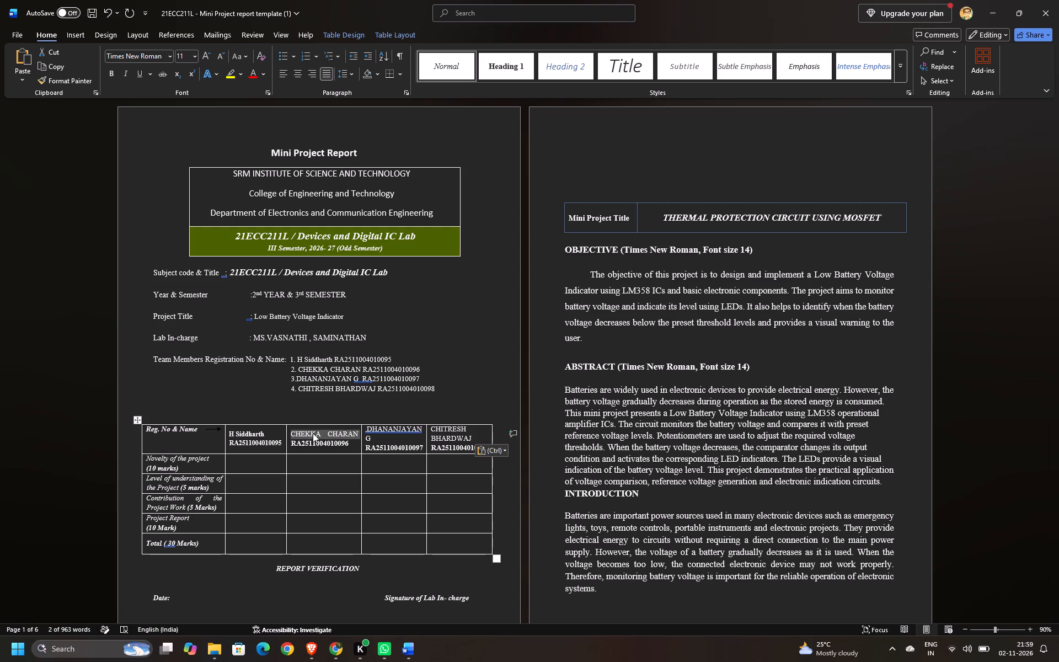
{"action": "left_click", "coordinate": [194, 58]}
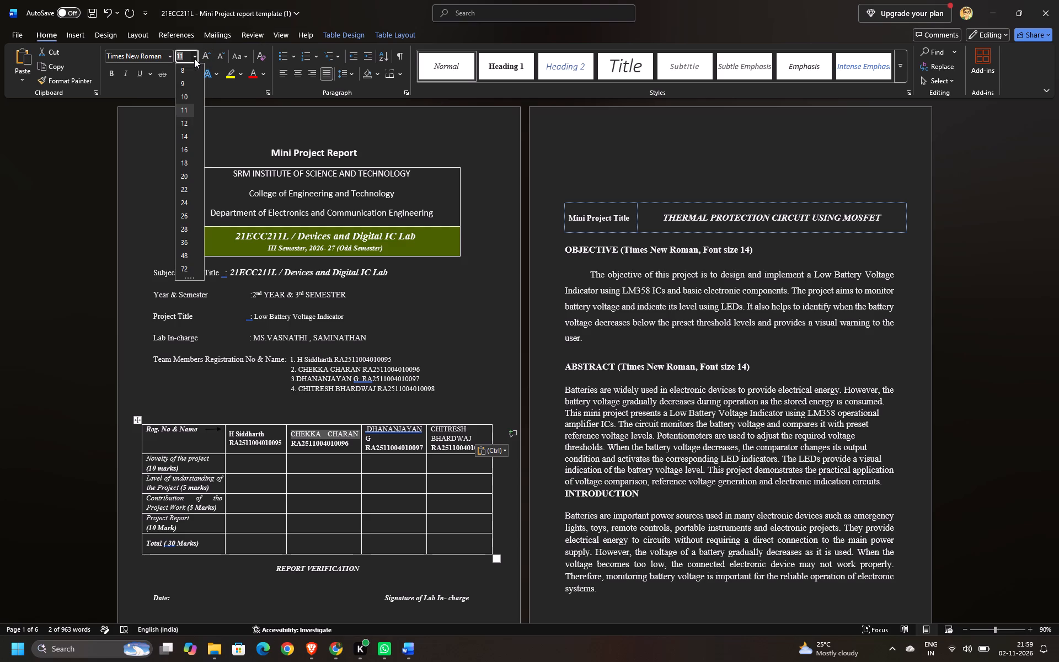
{"action": "left_click", "coordinate": [187, 100]}
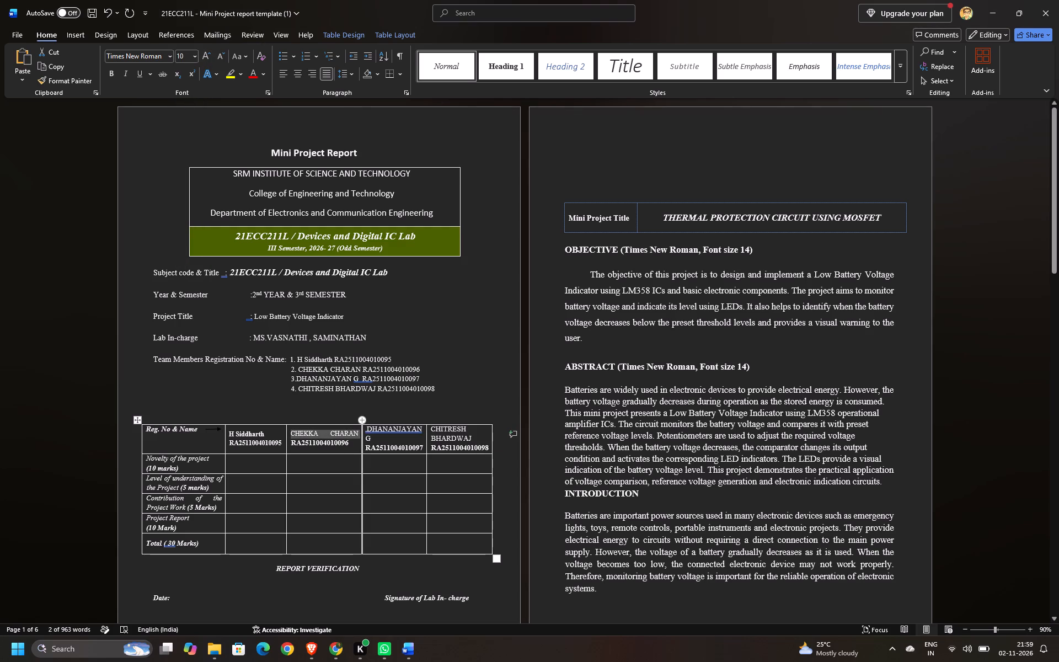
Set the font size of the third student's name in the marks table header to 10.
{"action": "left_click_drag", "start_coordinate": [367, 430], "coordinate": [371, 437]}
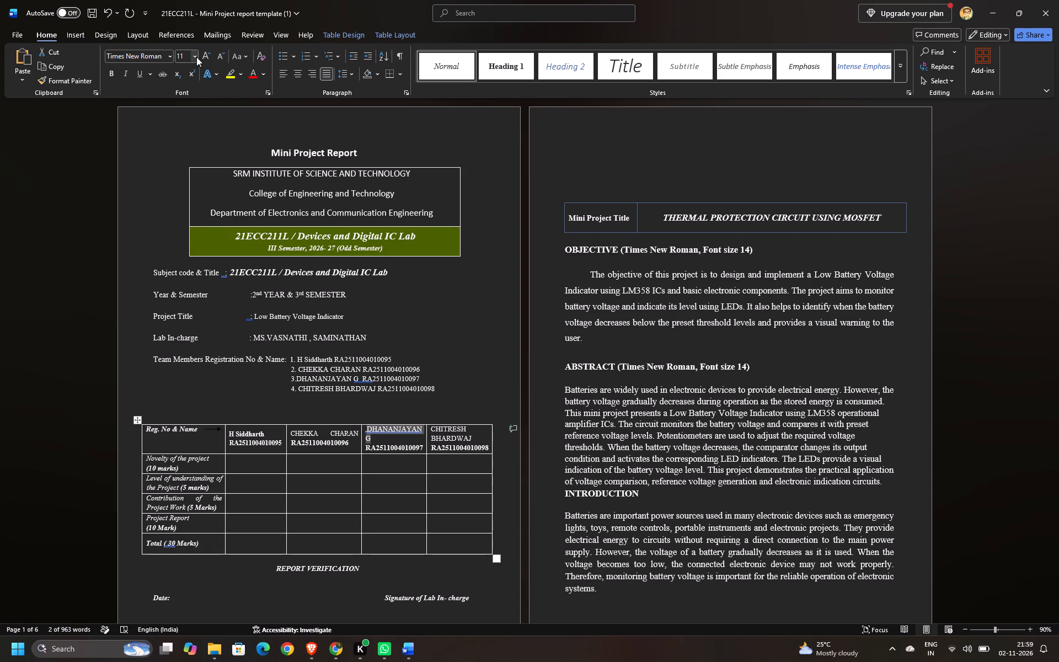
{"action": "left_click", "coordinate": [196, 57]}
{"action": "left_click", "coordinate": [185, 94]}
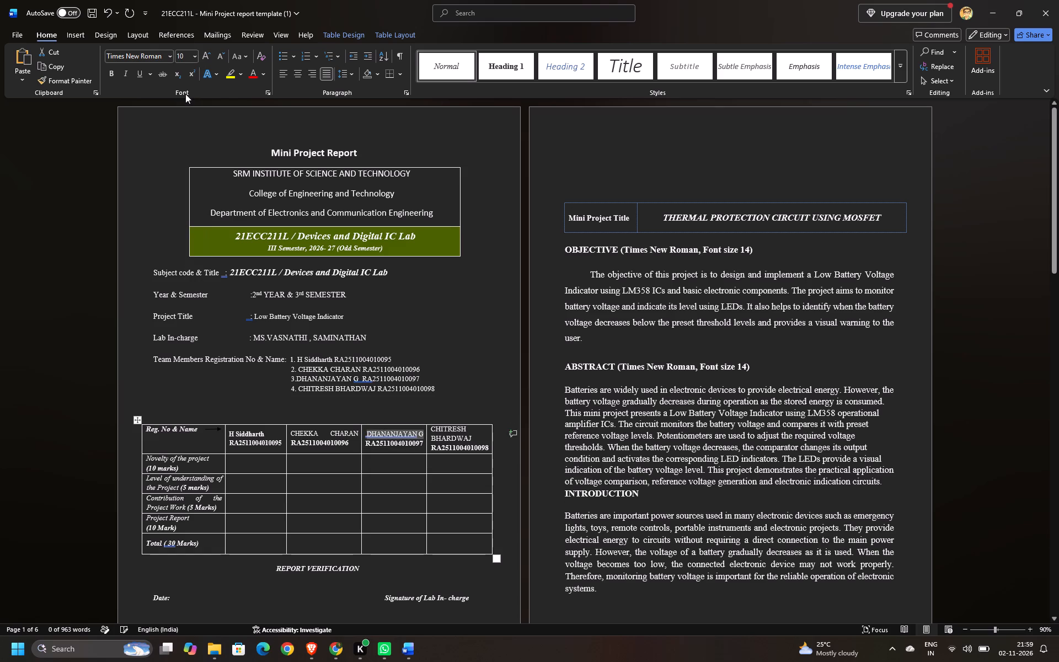
Left-align the second student's header cell and retype the gap between the two parts of the name as a single space.
{"action": "left_click", "coordinate": [326, 431]}
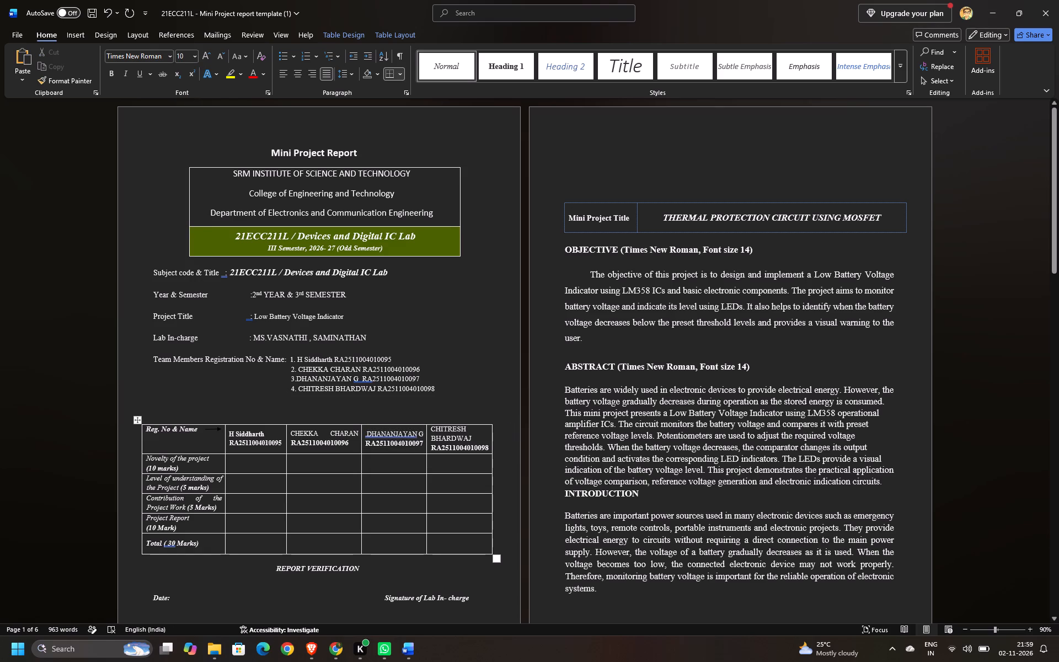
{"action": "key", "text": "BackSpace"}
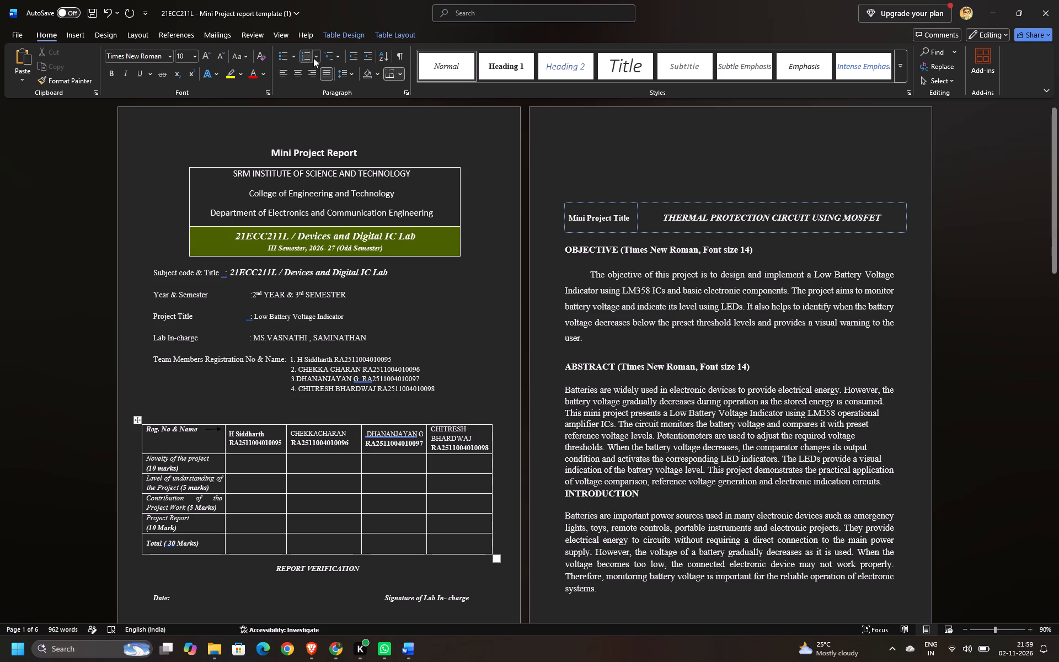
{"action": "left_click", "coordinate": [287, 75]}
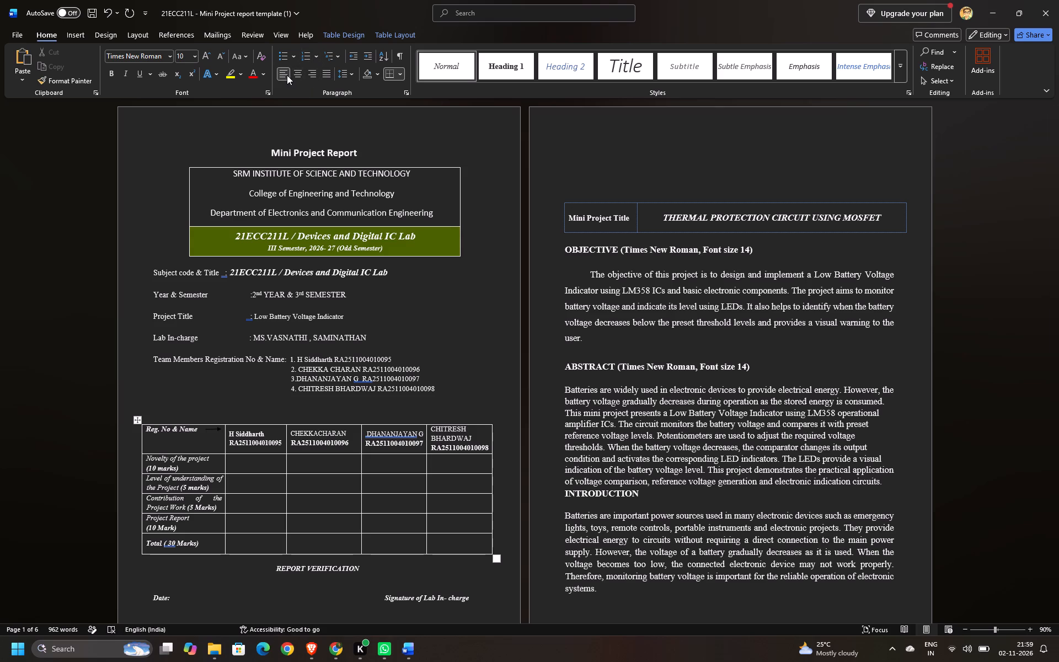
{"action": "key", "text": "space"}
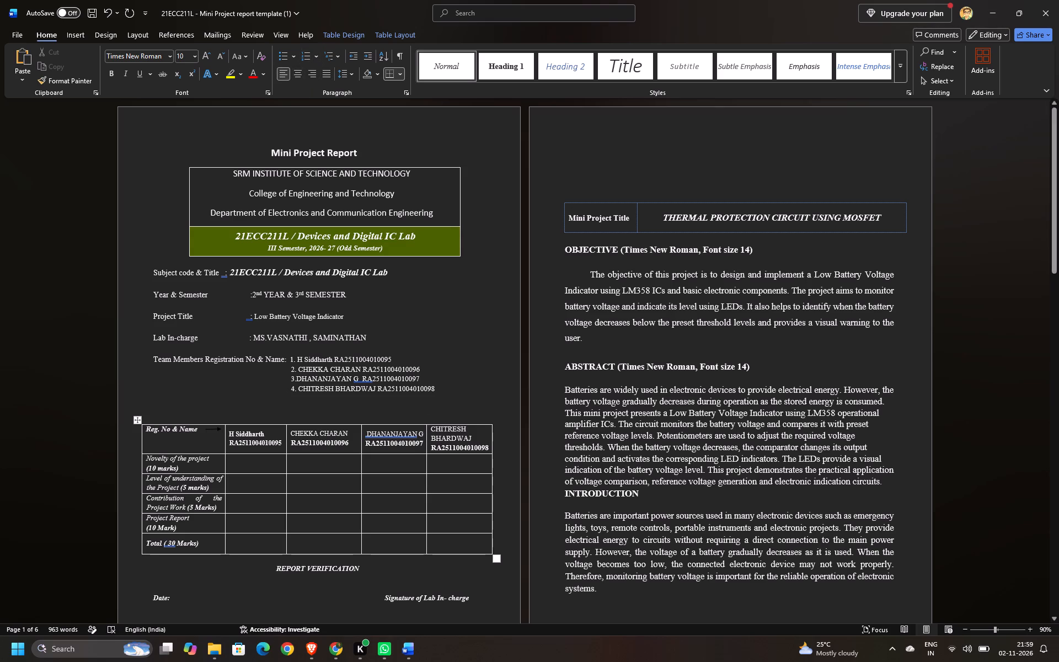
Set the fourth student's name in the marks table header to font size 10 and left-align its cell.
{"action": "left_click_drag", "start_coordinate": [432, 431], "coordinate": [469, 437]}
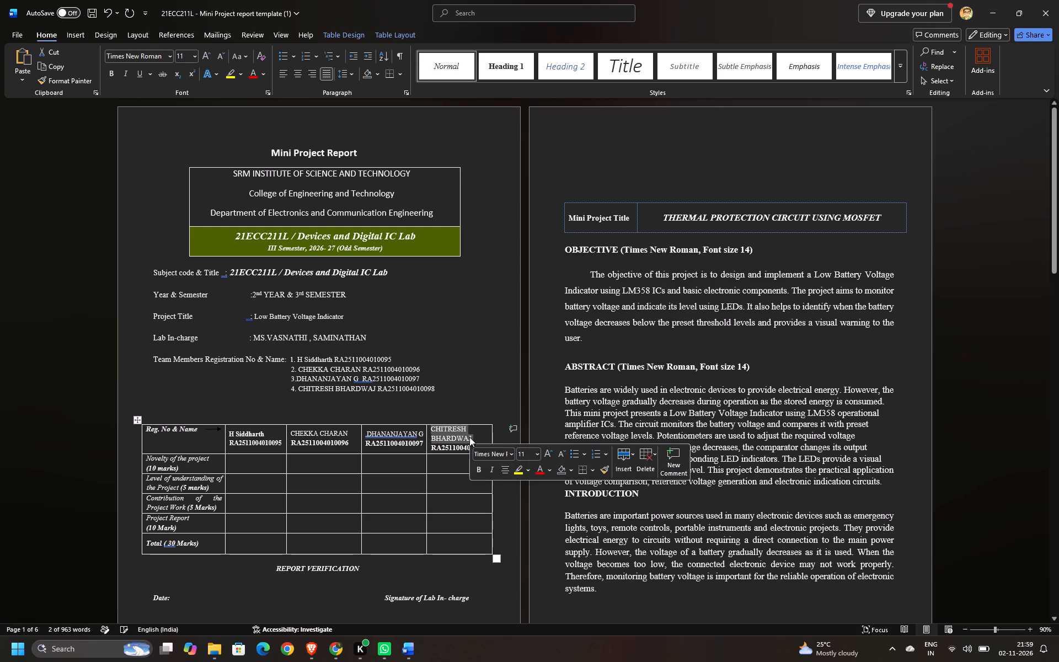
{"action": "left_click", "coordinate": [185, 57]}
{"action": "key", "text": "End"}
{"action": "key", "text": "Insert"}
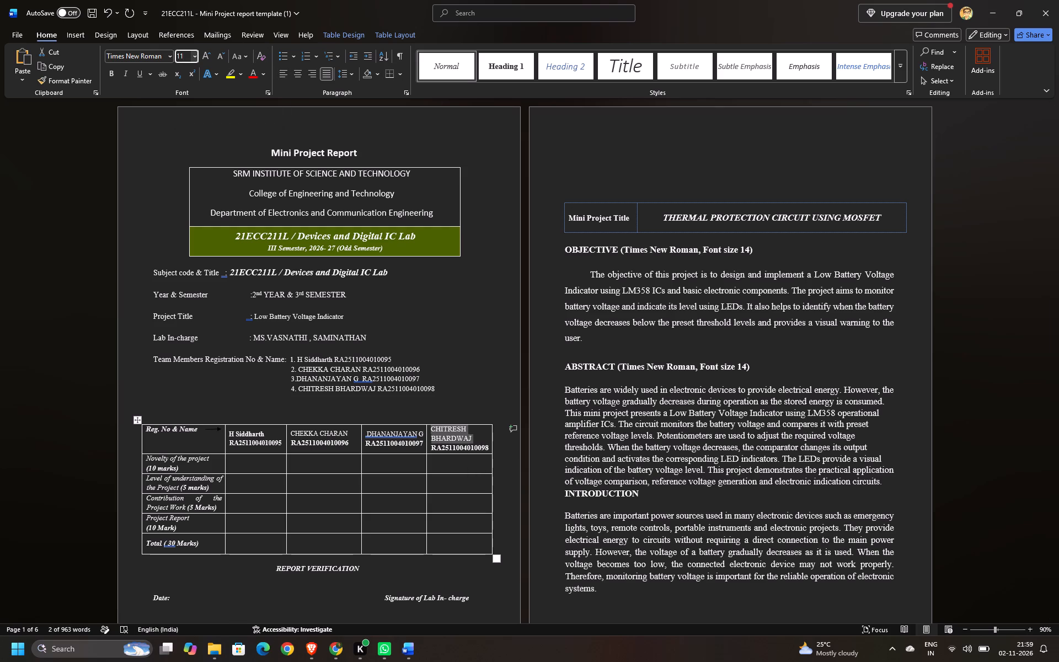
{"action": "key", "text": "BackSpace"}
{"action": "key", "text": "Insert"}
{"action": "key", "text": "Insert"}
{"action": "key", "text": "2"}
{"action": "key", "text": "Delete"}
{"action": "key", "text": "0"}
{"action": "key", "text": "BackSpace"}
{"action": "key", "text": "BackSpace"}
{"action": "key", "text": "0"}
{"action": "left_click", "coordinate": [285, 72]}
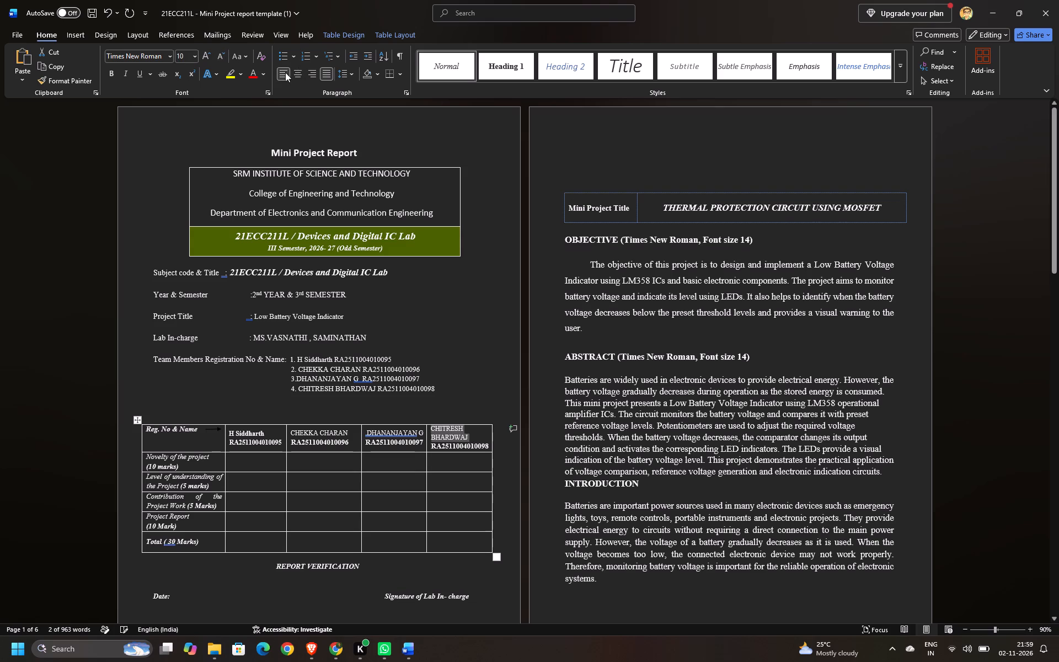
{"action": "left_click", "coordinate": [474, 431]}
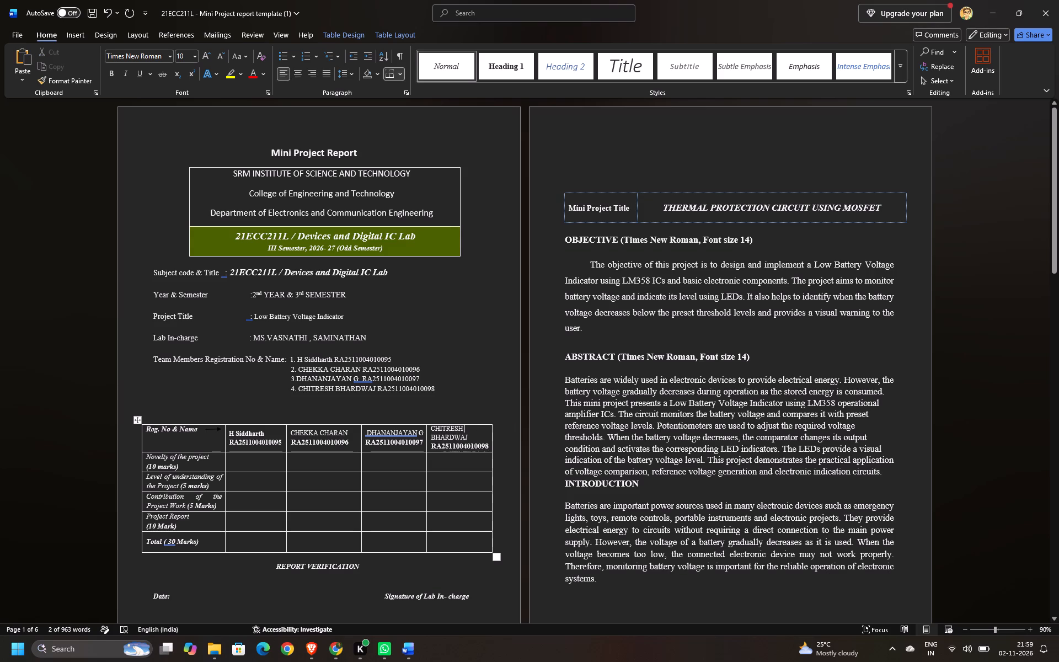
Dismiss the proofing mark on the third student's name in the marks table header.
{"action": "left_click", "coordinate": [393, 433]}
{"action": "right_click", "coordinate": [393, 433]}
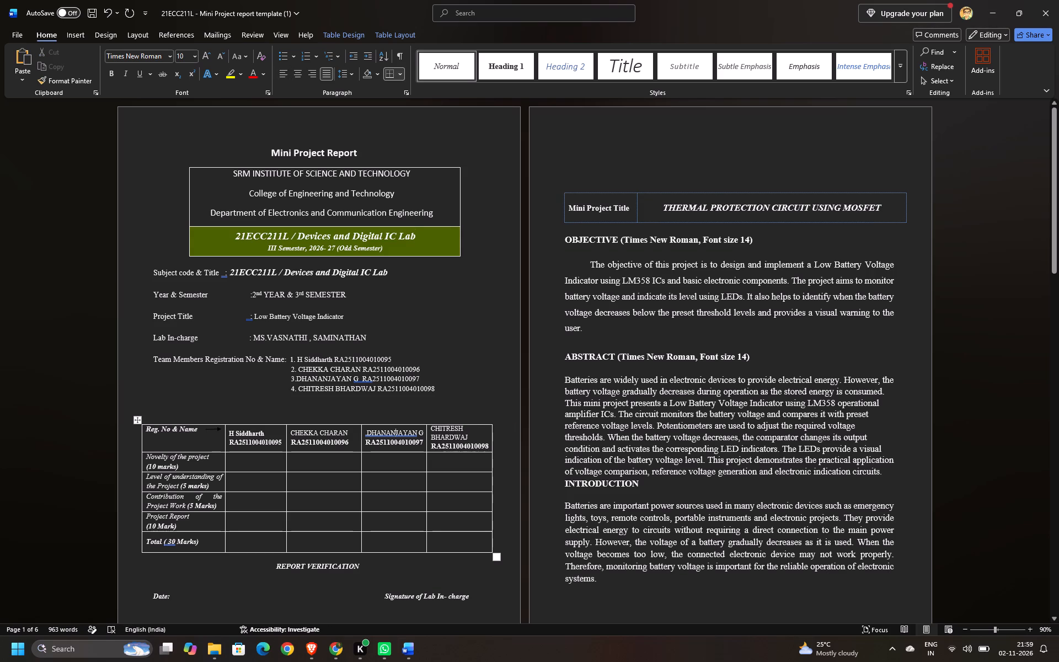
{"action": "left_click", "coordinate": [346, 257]}
Retype the first student's name in capital letters in the marks table header, keeping a space before the registration number.
{"action": "left_click_drag", "start_coordinate": [266, 431], "coordinate": [242, 429]}
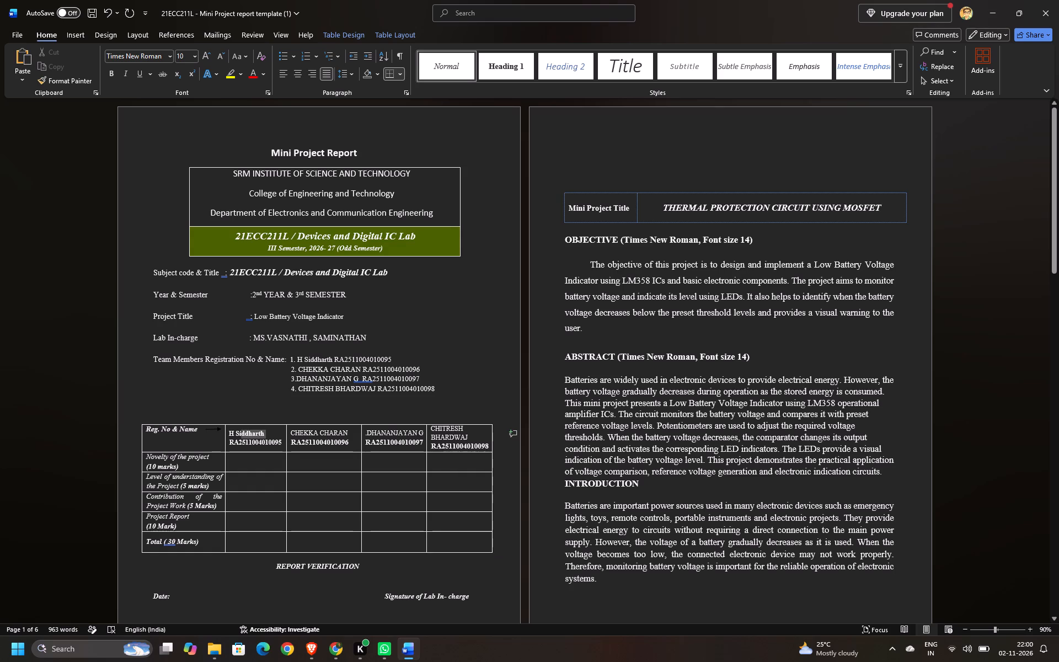
{"action": "left_click_drag", "start_coordinate": [242, 429], "coordinate": [240, 429]}
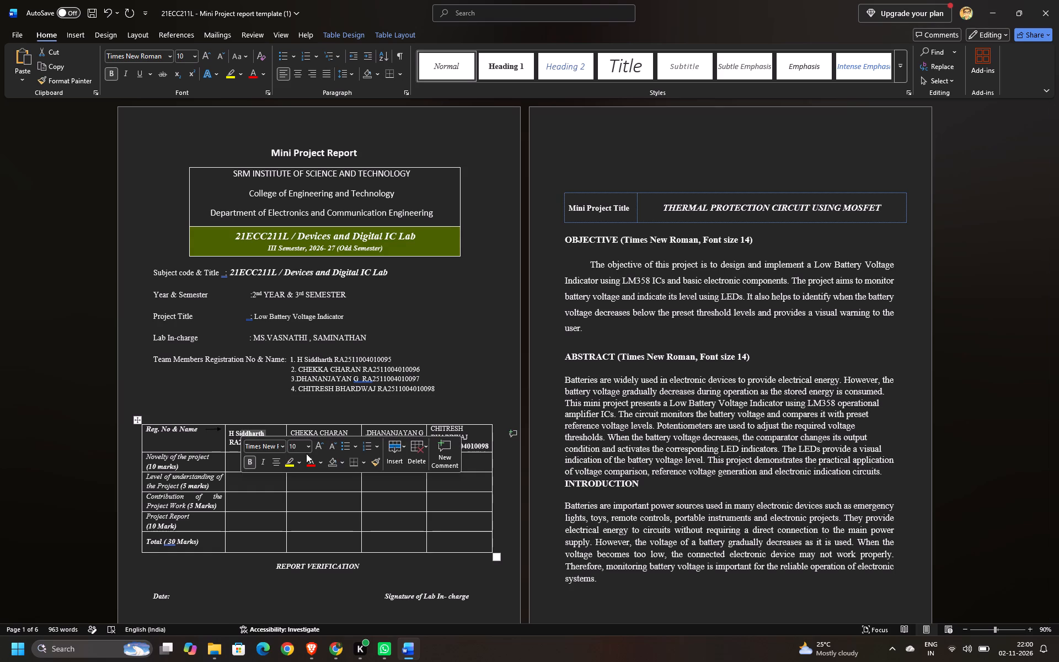
{"action": "key", "text": "BackSpace"}
{"action": "key", "text": "BackSpace"}
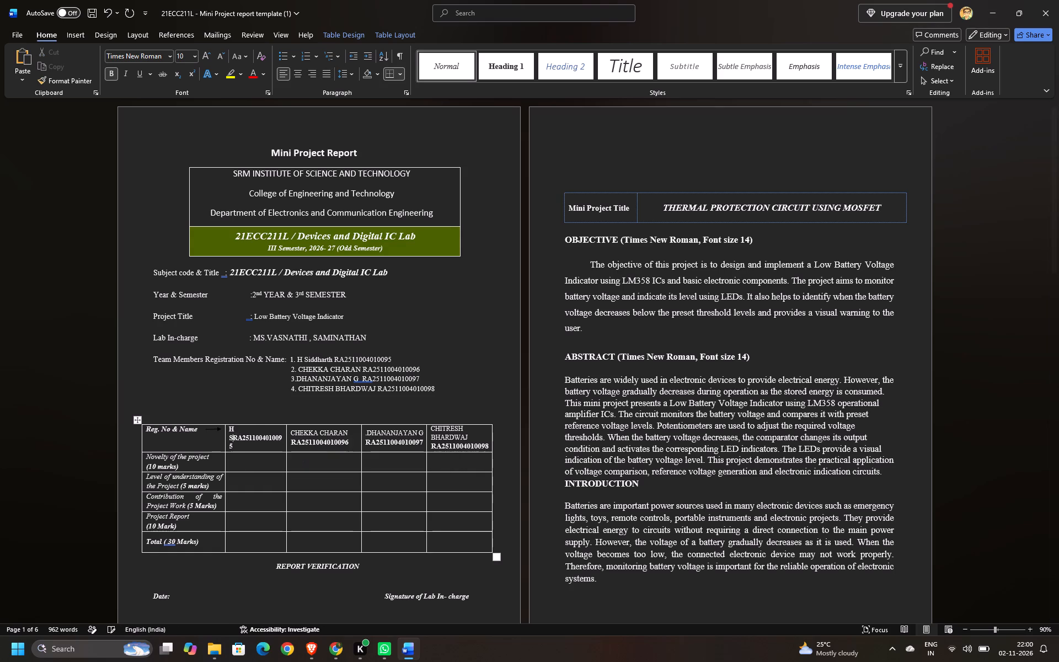
{"action": "type", "text": "IDD"}
{"action": "type", "text": "HARTH"}
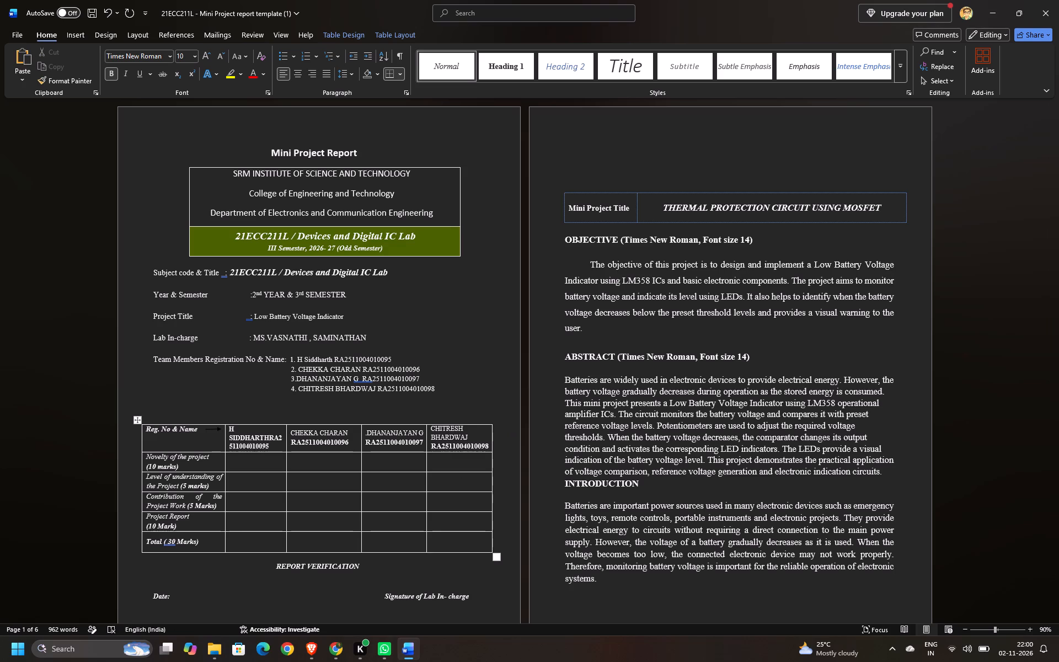
{"action": "key", "text": "space"}
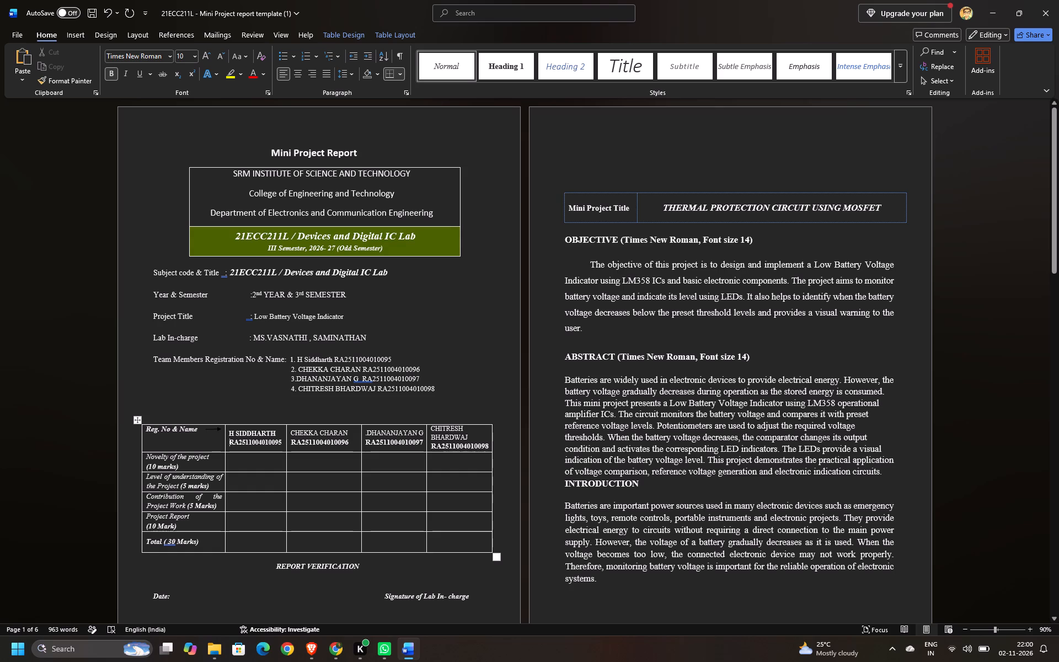
Replace the first name in the team members list with a copy of the capitalised header name, restoring the period and space after number 1.
{"action": "left_click_drag", "start_coordinate": [229, 433], "coordinate": [266, 433]}
{"action": "key", "text": "ctrl+c"}
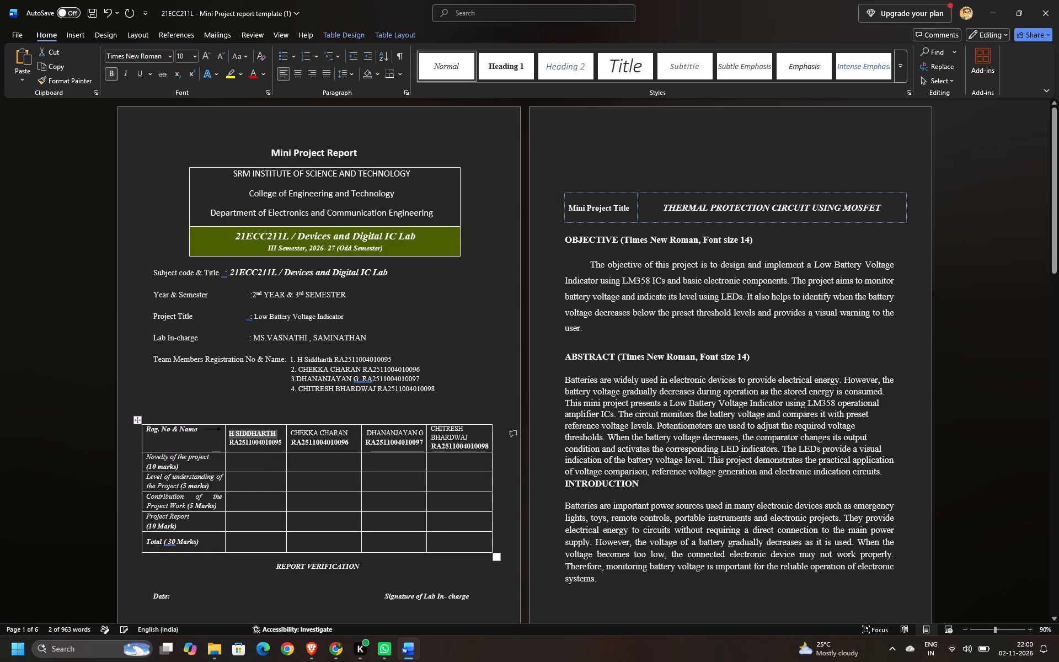
{"action": "left_click_drag", "start_coordinate": [296, 359], "coordinate": [328, 362]}
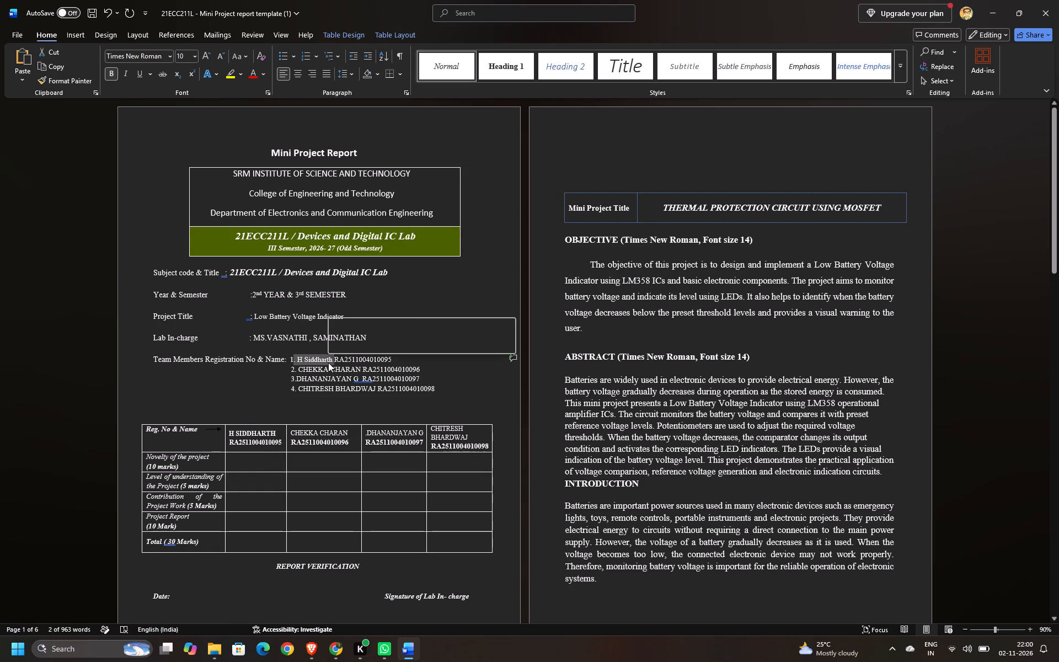
{"action": "key", "text": "BackSpace"}
{"action": "key", "text": "ctrl+v"}
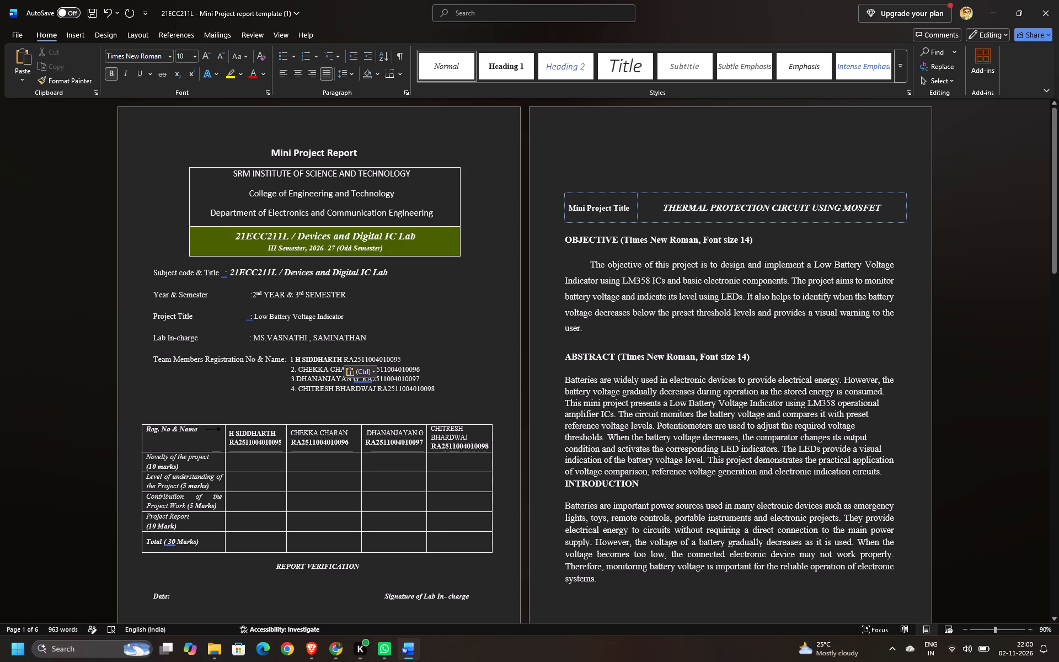
{"action": "left_click", "coordinate": [295, 357]}
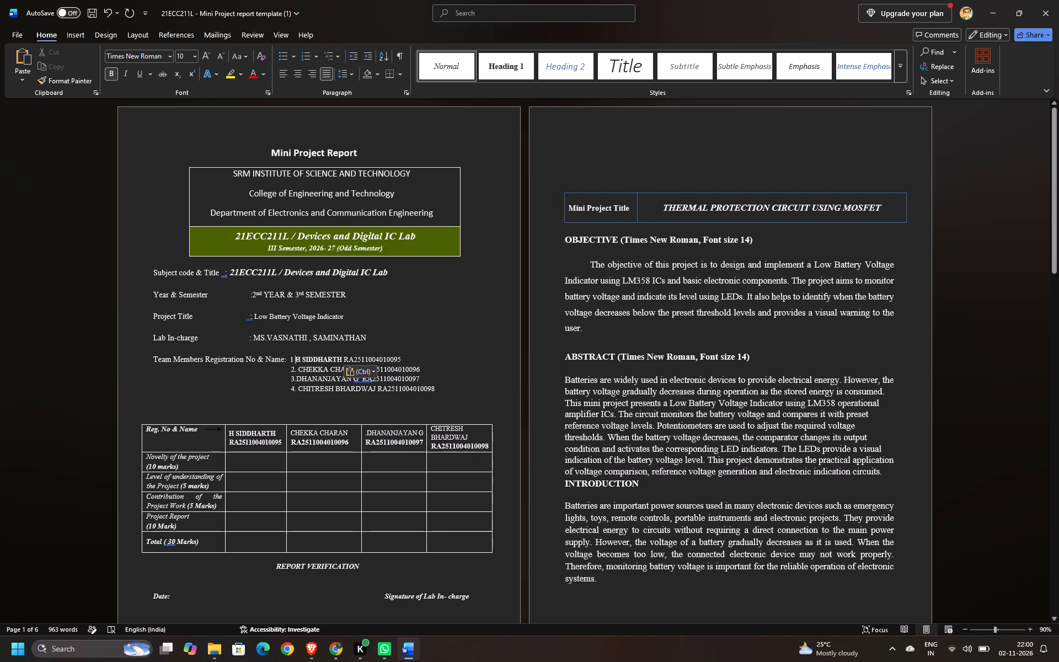
{"action": "key", "text": "BackSpace"}
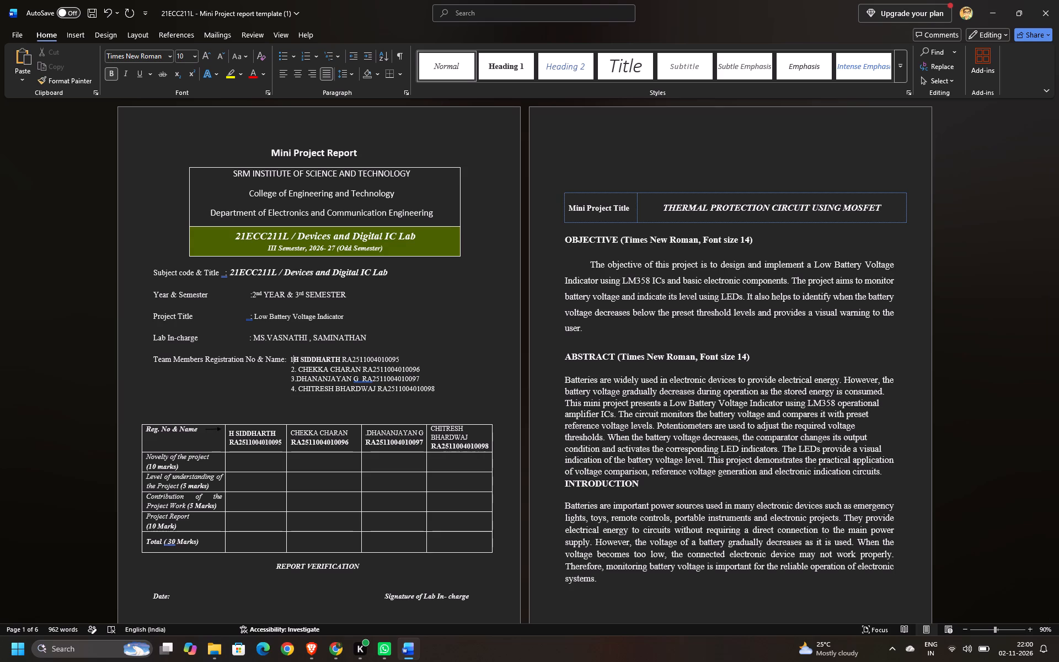
{"action": "key", "text": "period"}
{"action": "key", "text": "space"}
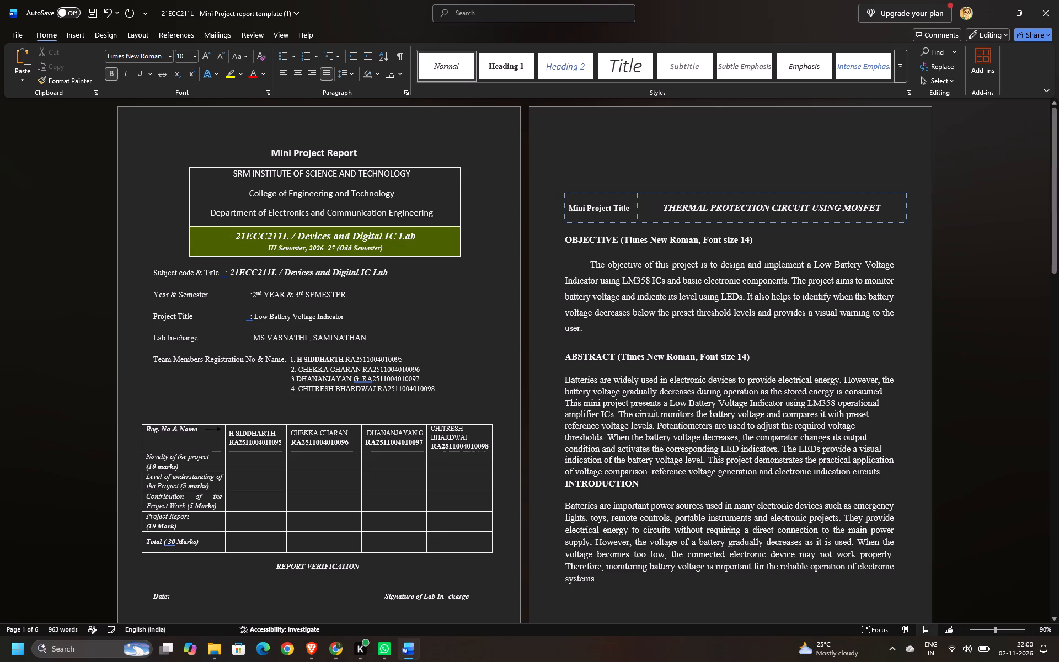
Make all four numbered entries in the team members list bold, including the registration numbers.
{"action": "left_click_drag", "start_coordinate": [288, 357], "coordinate": [343, 372]}
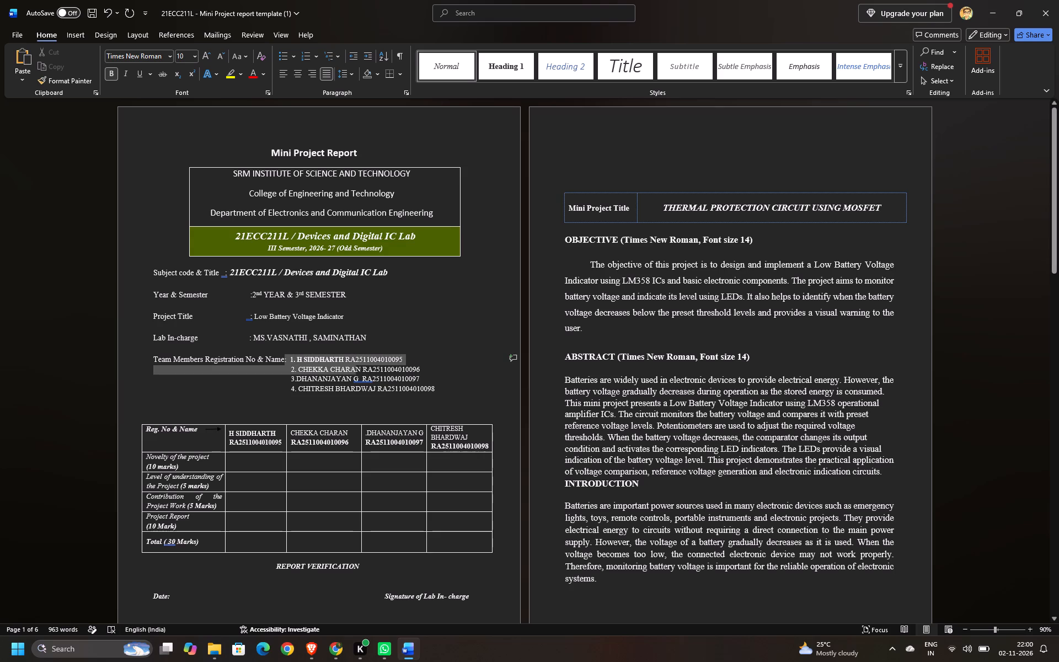
{"action": "left_click_drag", "start_coordinate": [343, 372], "coordinate": [429, 394]}
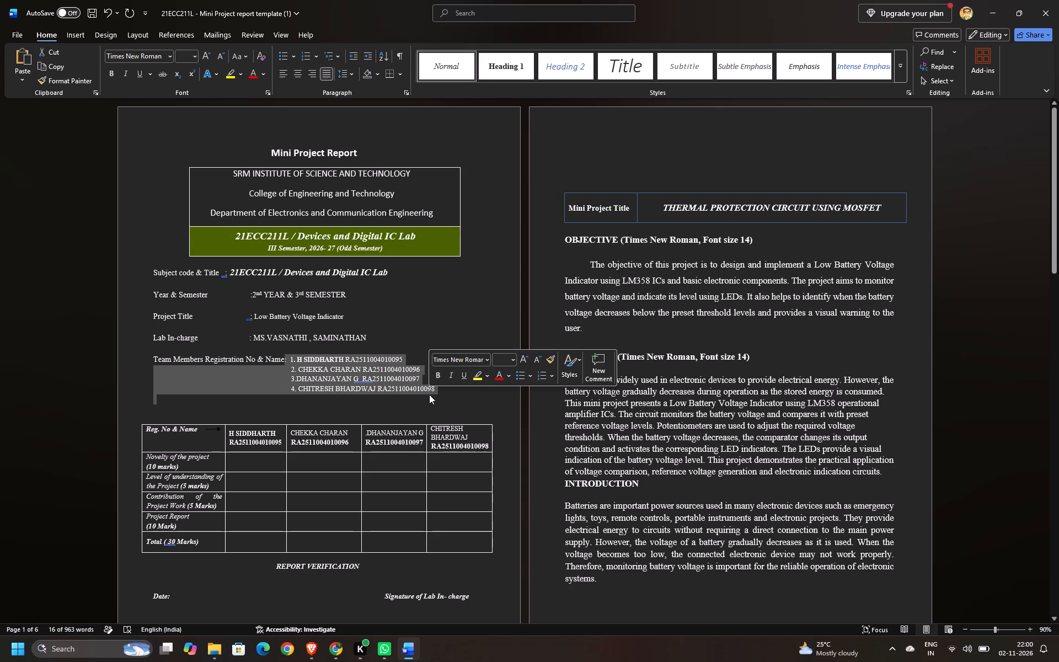
{"action": "key", "text": "ctrl+b"}
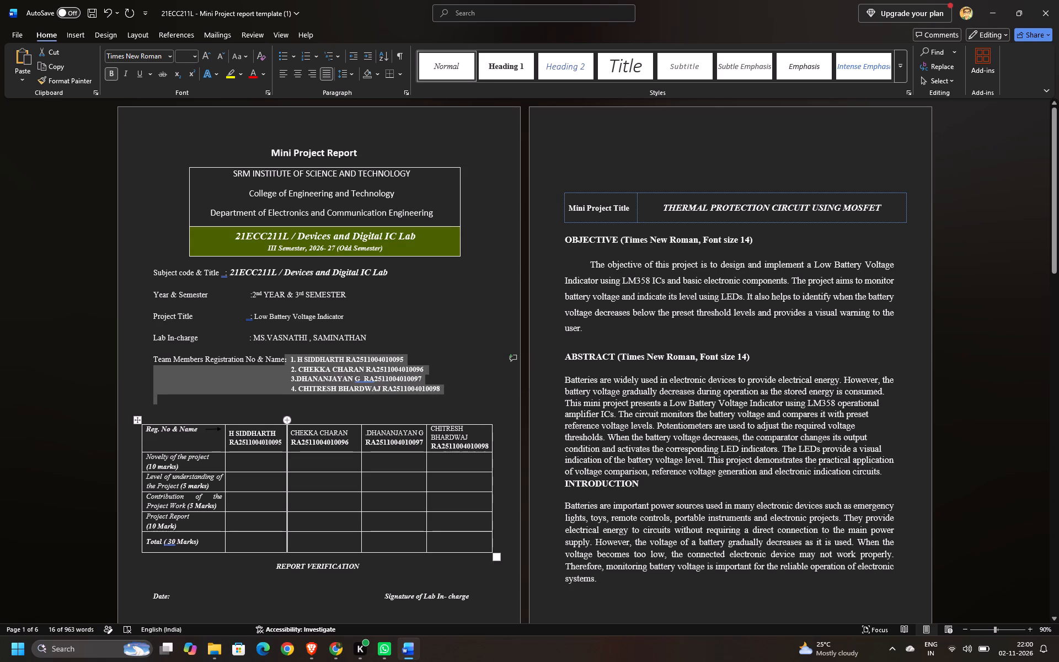
Remove the bold from the first student's registration number in the marks table header.
{"action": "left_click_drag", "start_coordinate": [229, 440], "coordinate": [282, 441]}
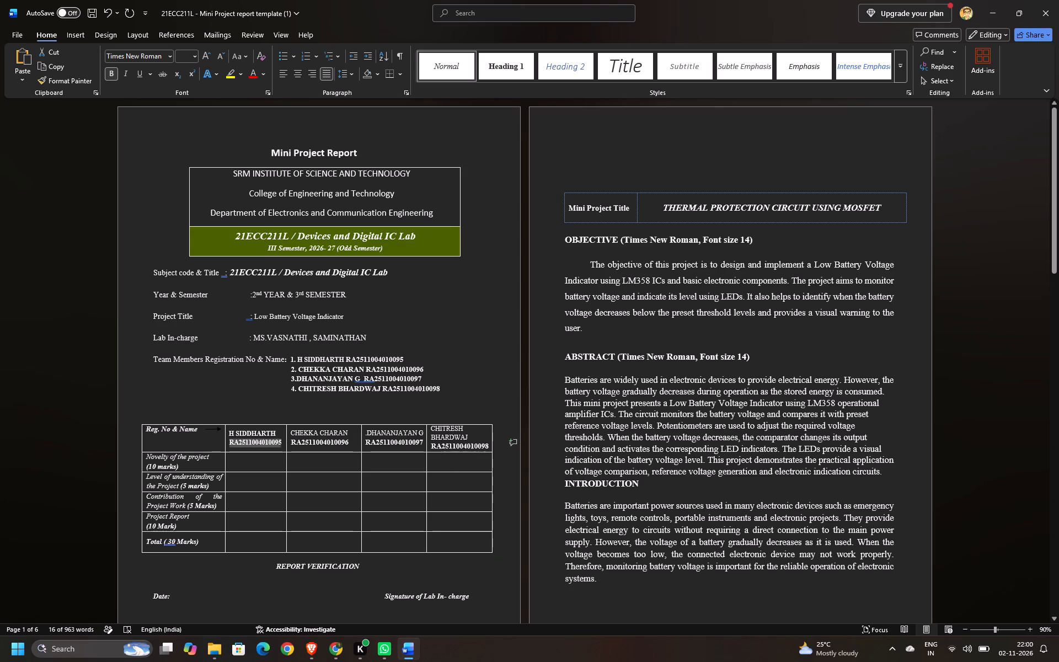
{"action": "left_click_drag", "start_coordinate": [282, 441], "coordinate": [282, 441]}
{"action": "key", "text": "ctrl+b"}
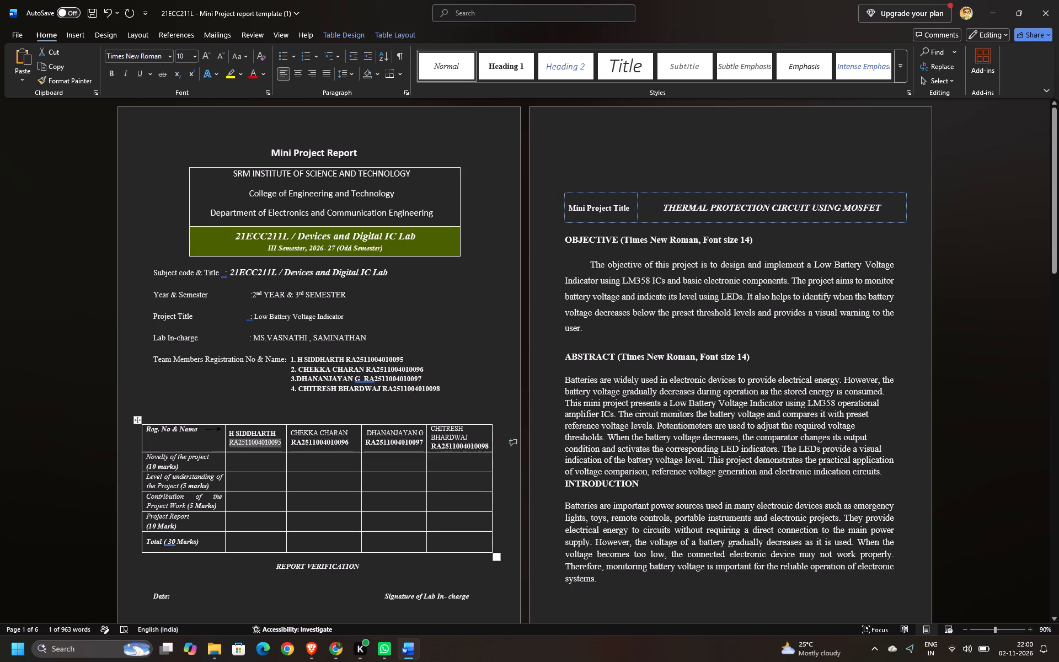
Make the second, third and fourth student header cells of the marks table bold.
{"action": "left_click_drag", "start_coordinate": [291, 434], "coordinate": [450, 440]}
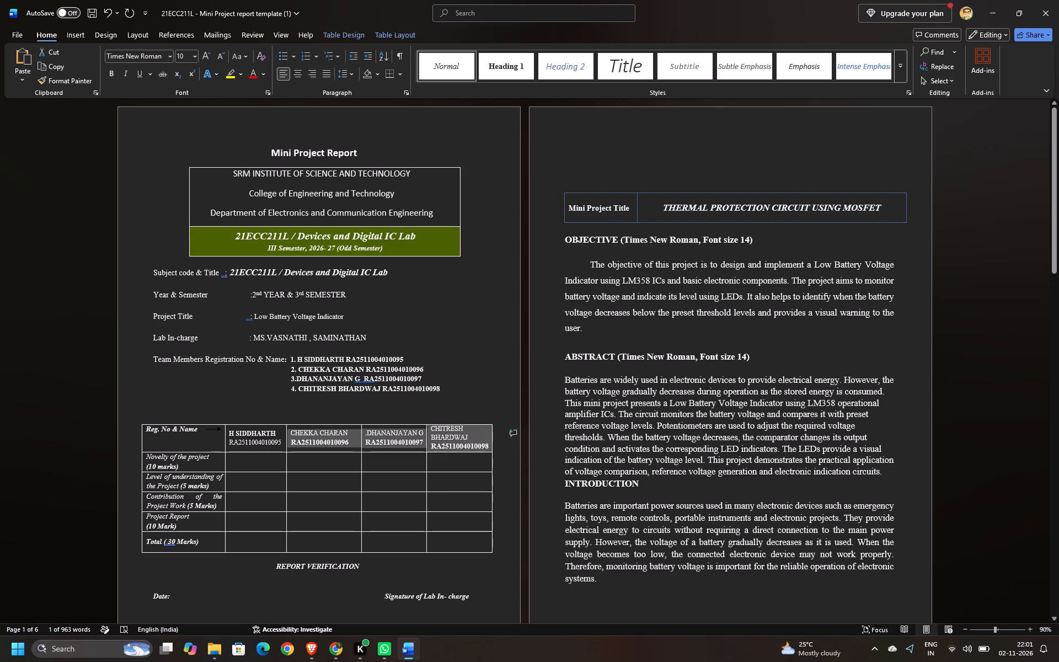
{"action": "left_click_drag", "start_coordinate": [450, 440], "coordinate": [461, 440]}
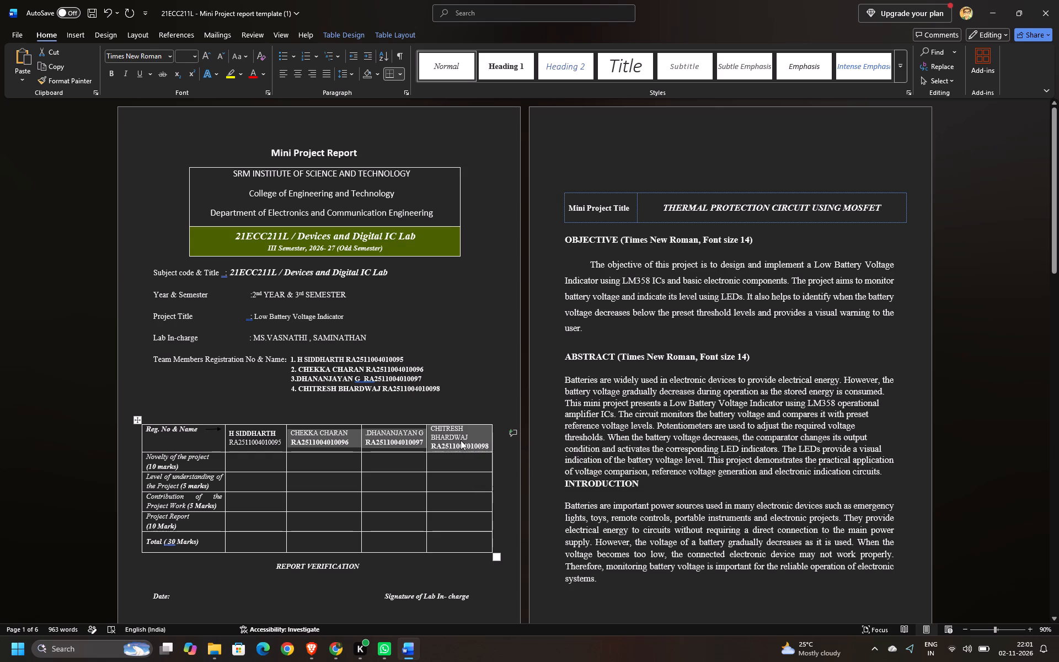
{"action": "key", "text": "ctrl+b"}
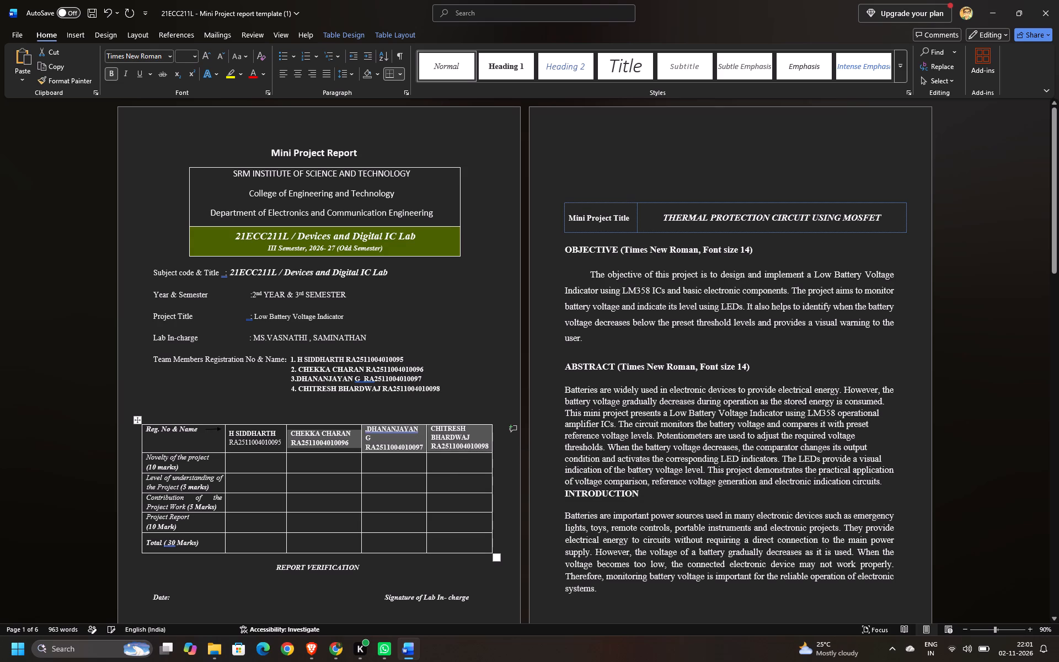
{"action": "left_click", "coordinate": [474, 393]}
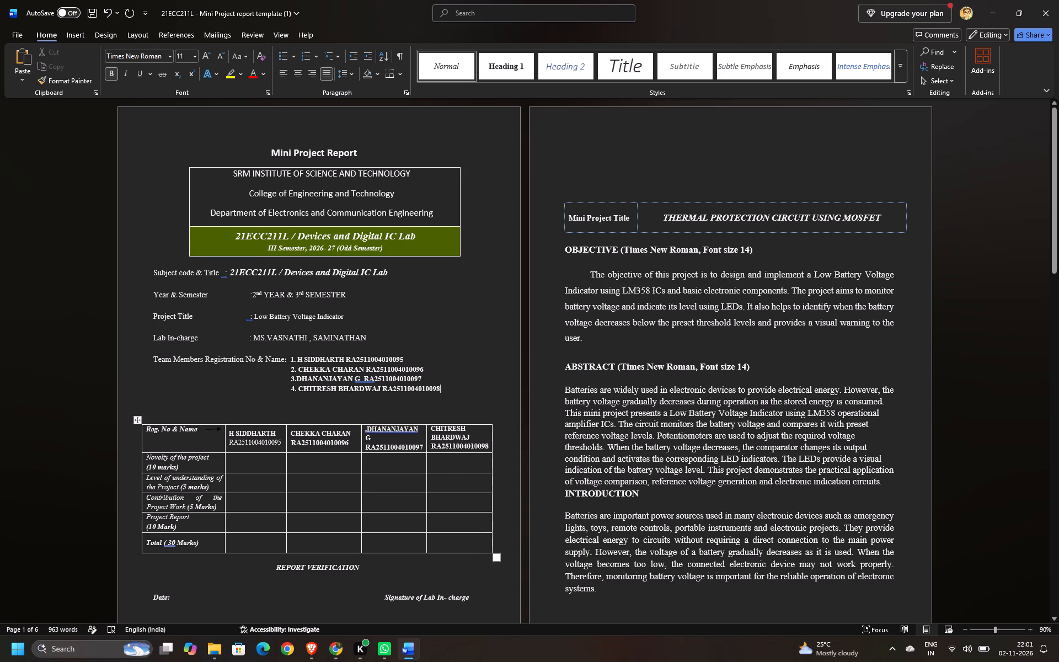
Remove the bold from the second student's registration number in the marks table header.
{"action": "left_click_drag", "start_coordinate": [292, 445], "coordinate": [351, 442]}
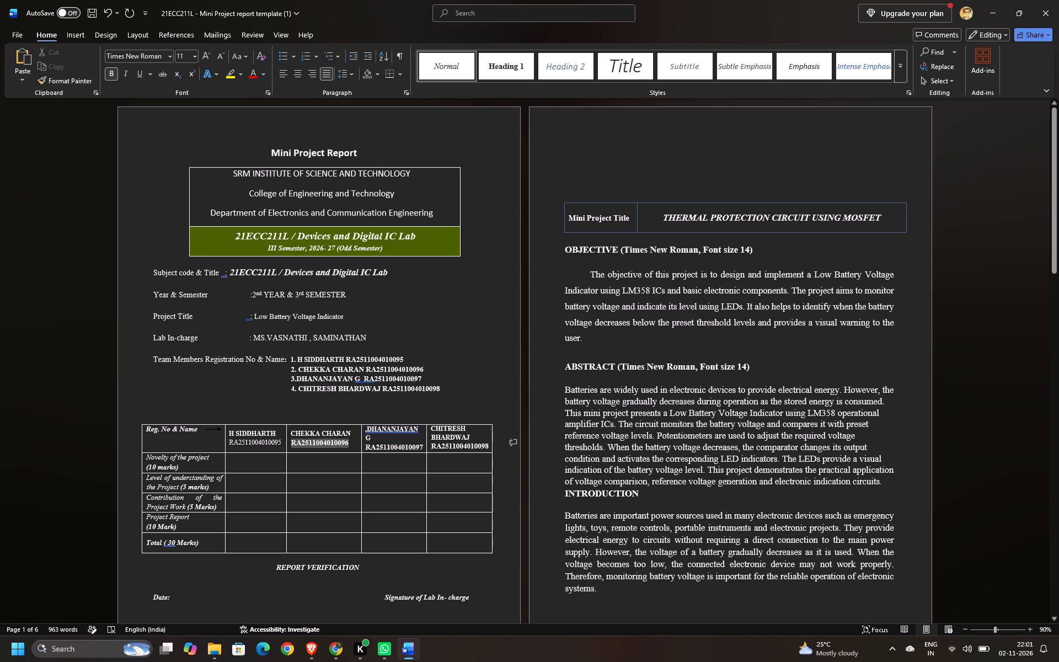
{"action": "left_click_drag", "start_coordinate": [351, 442], "coordinate": [354, 442]}
{"action": "key", "text": "ctrl+b"}
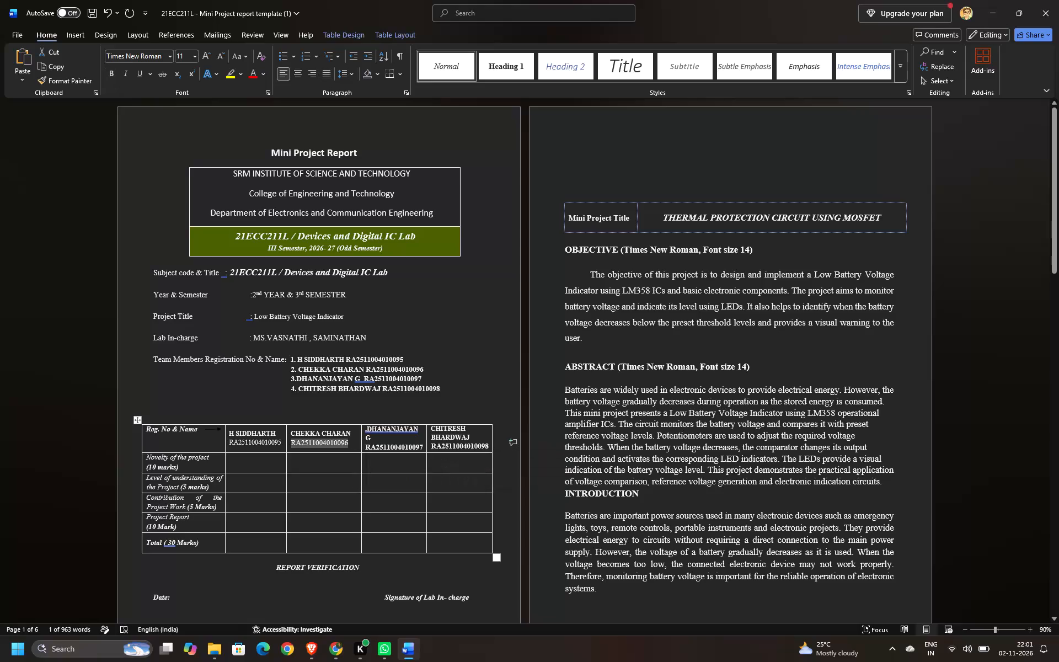
Remove the bold from the third and fourth students' registration numbers in the marks table header.
{"action": "left_click_drag", "start_coordinate": [367, 446], "coordinate": [413, 441]}
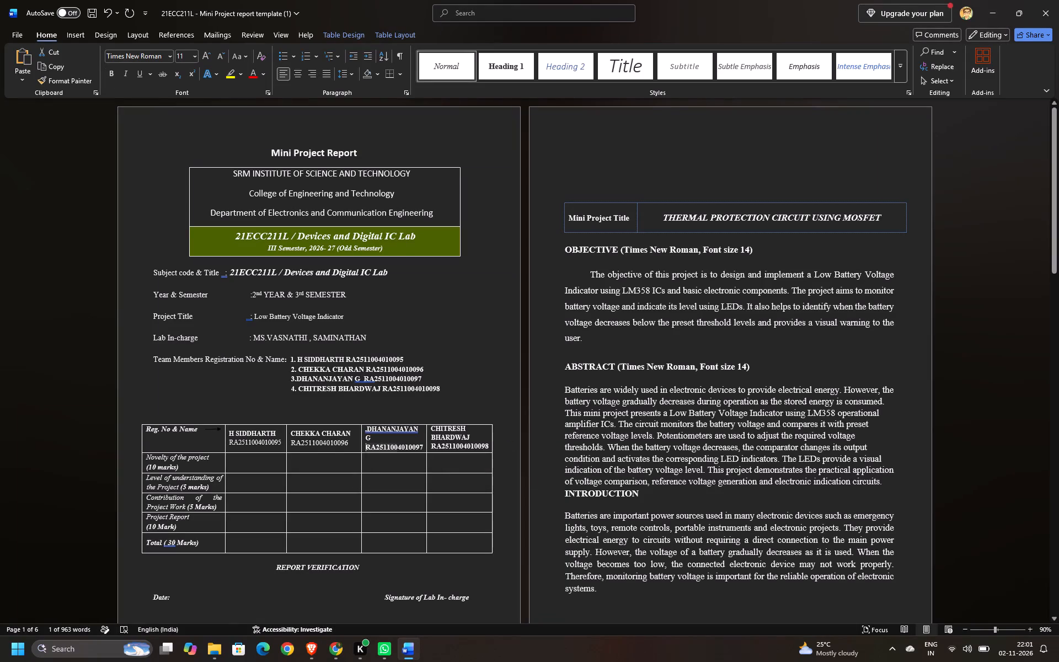
{"action": "left_click_drag", "start_coordinate": [413, 441], "coordinate": [426, 446]}
{"action": "key", "text": "ctrl+b"}
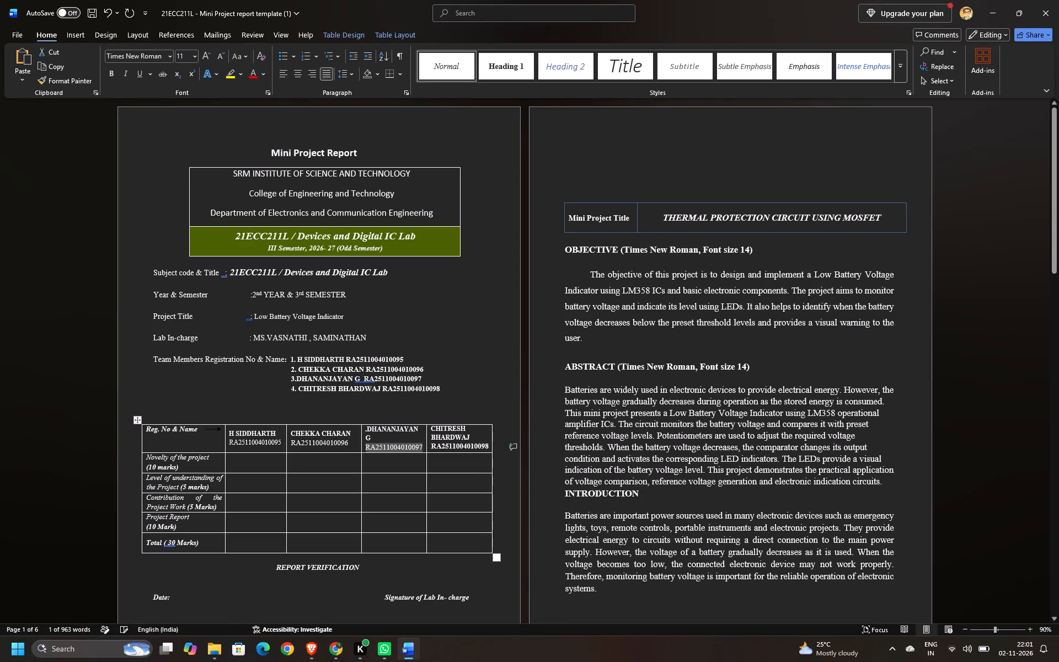
{"action": "left_click_drag", "start_coordinate": [431, 447], "coordinate": [488, 445]}
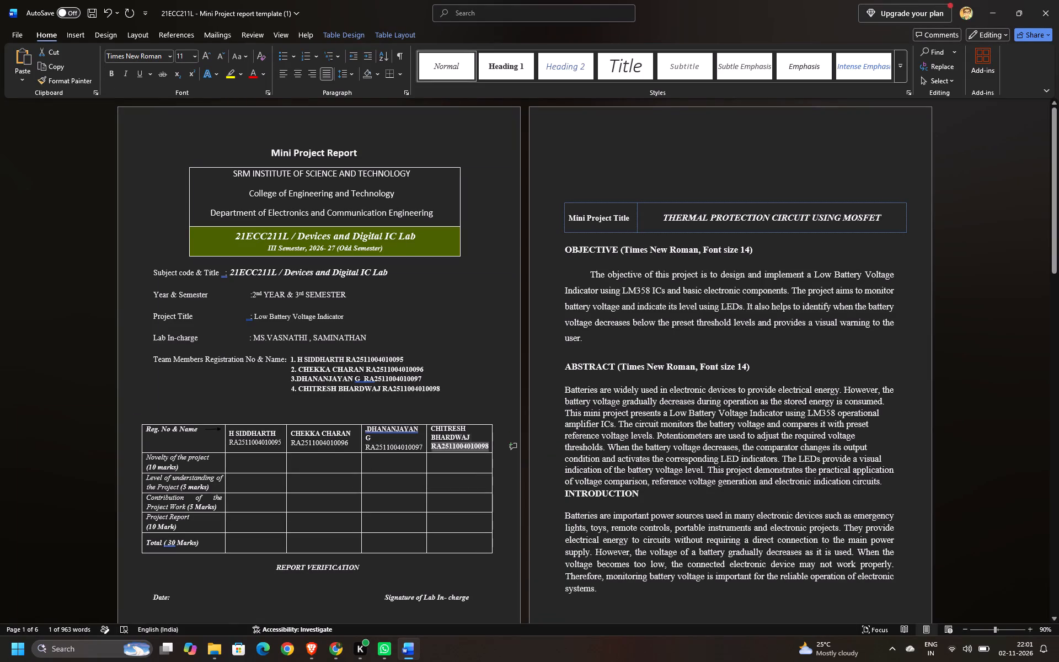
{"action": "left_click_drag", "start_coordinate": [488, 445], "coordinate": [488, 447]}
{"action": "key", "text": "ctrl+b"}
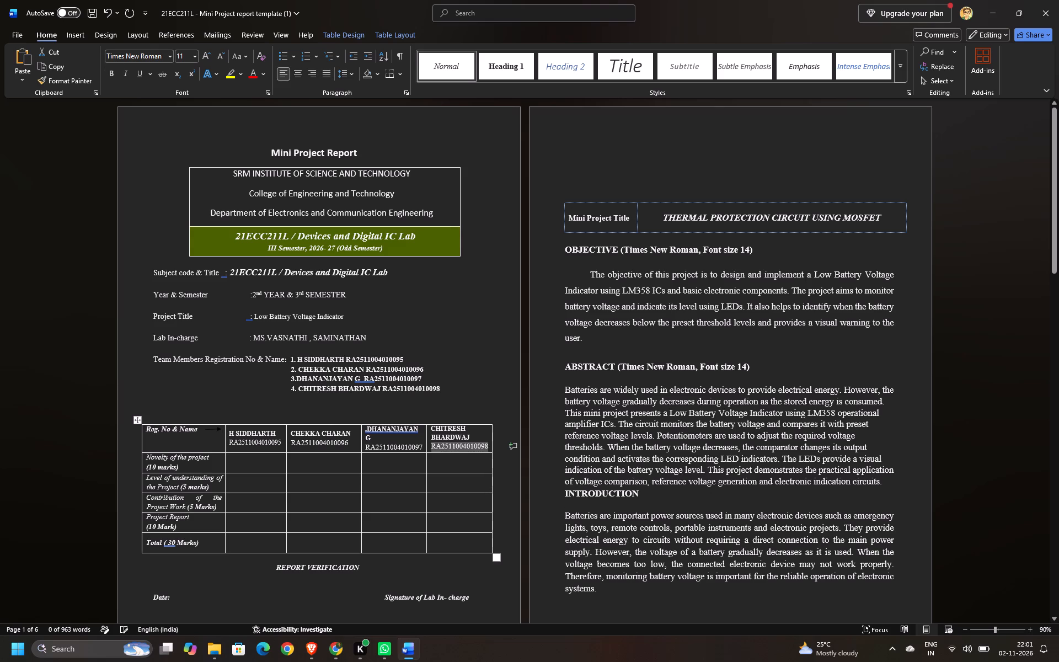
Delete the stray character before the third student's name in the marks table header.
{"action": "left_click", "coordinate": [367, 431]}
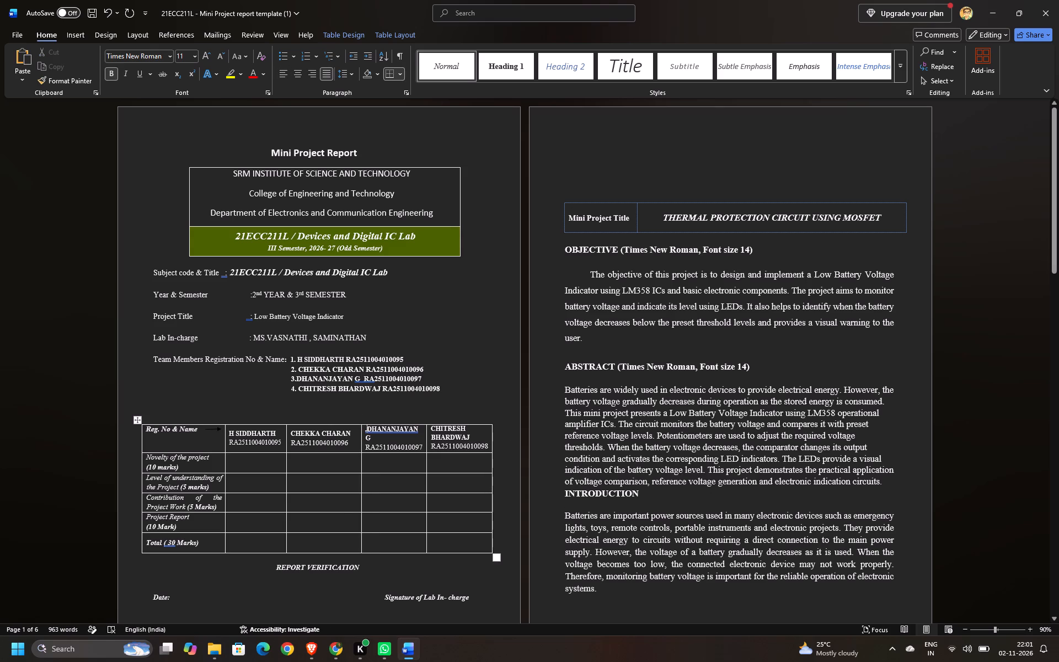
{"action": "key", "text": "BackSpace"}
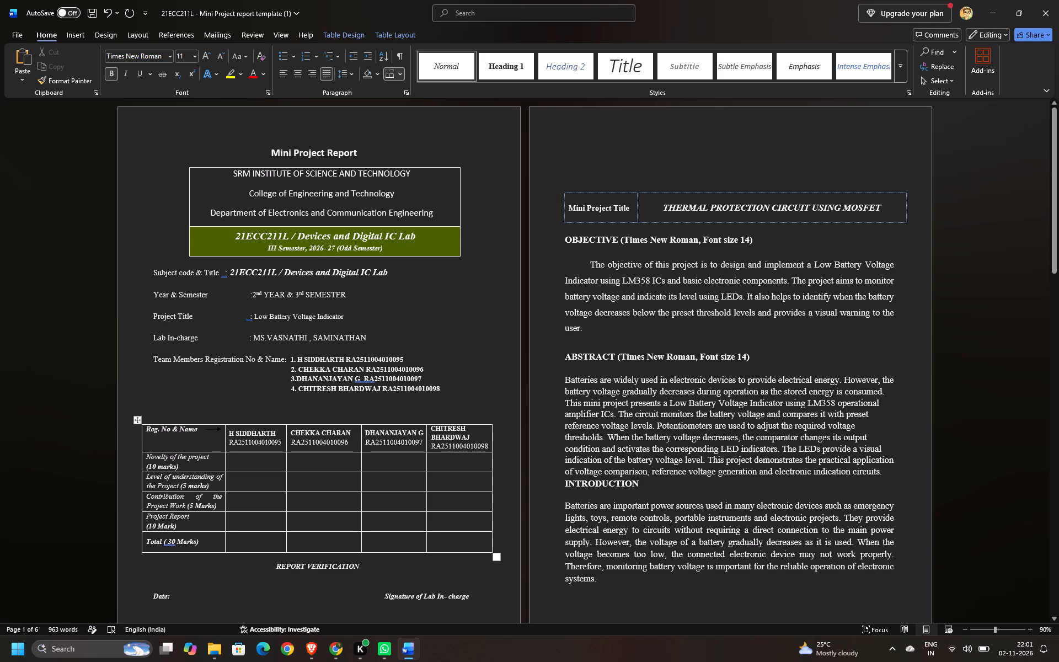
Remove the extra space between the third member's name and registration number in the team members list.
{"action": "left_click", "coordinate": [361, 380]}
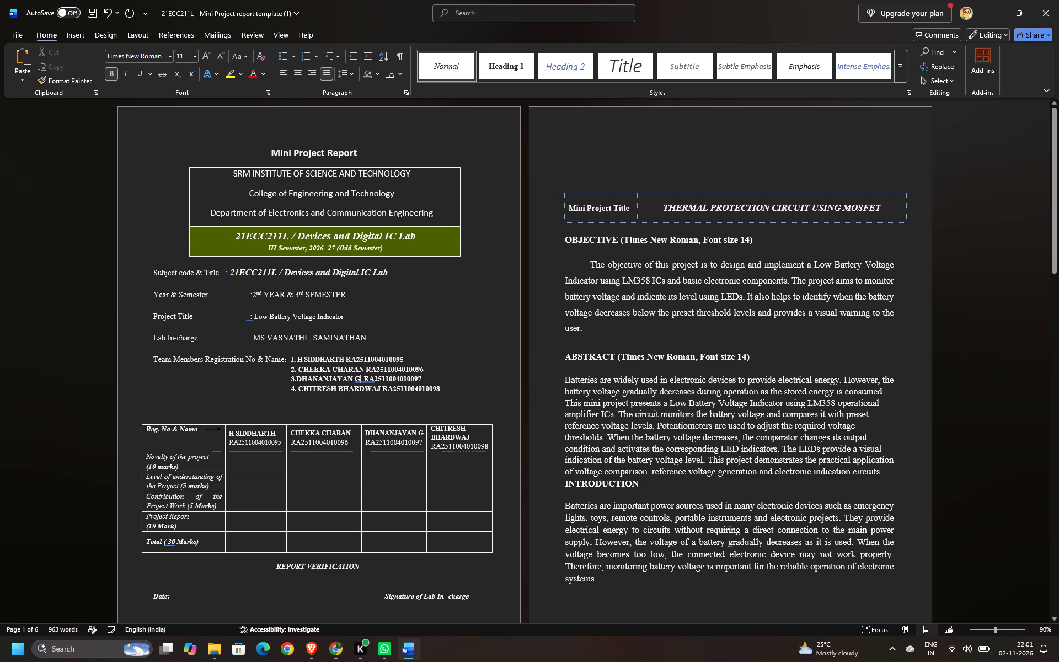
{"action": "key", "text": "Right"}
{"action": "key", "text": "BackSpace"}
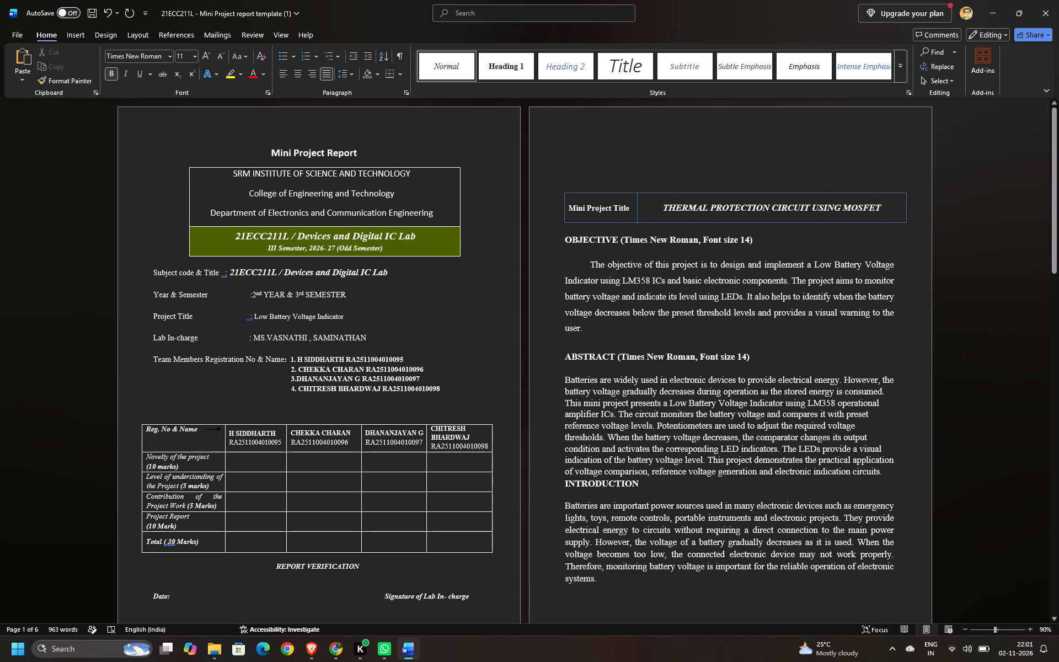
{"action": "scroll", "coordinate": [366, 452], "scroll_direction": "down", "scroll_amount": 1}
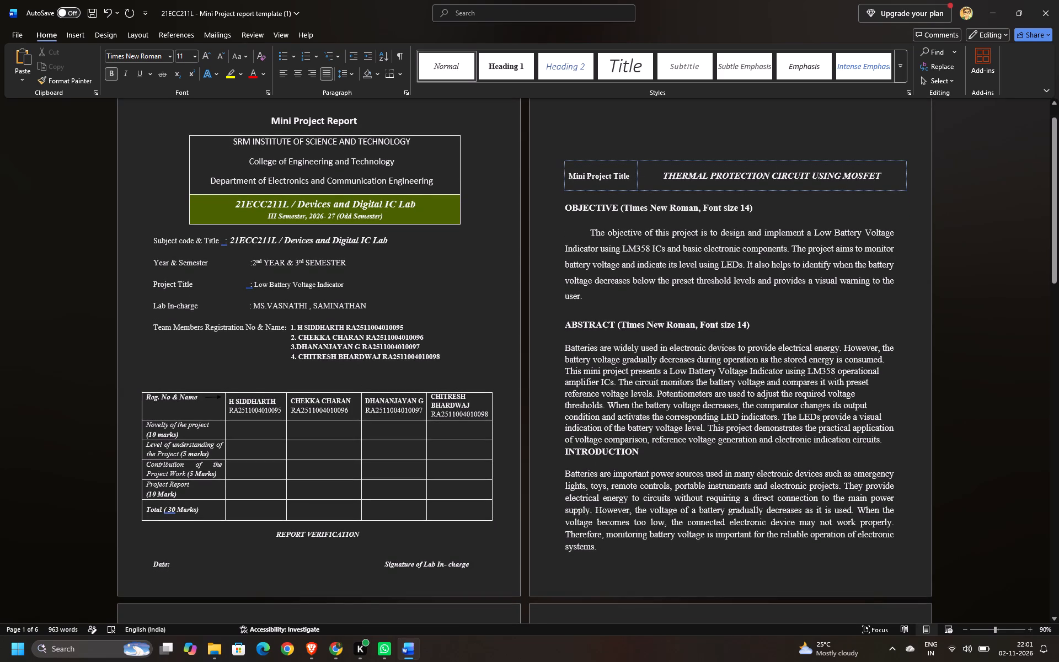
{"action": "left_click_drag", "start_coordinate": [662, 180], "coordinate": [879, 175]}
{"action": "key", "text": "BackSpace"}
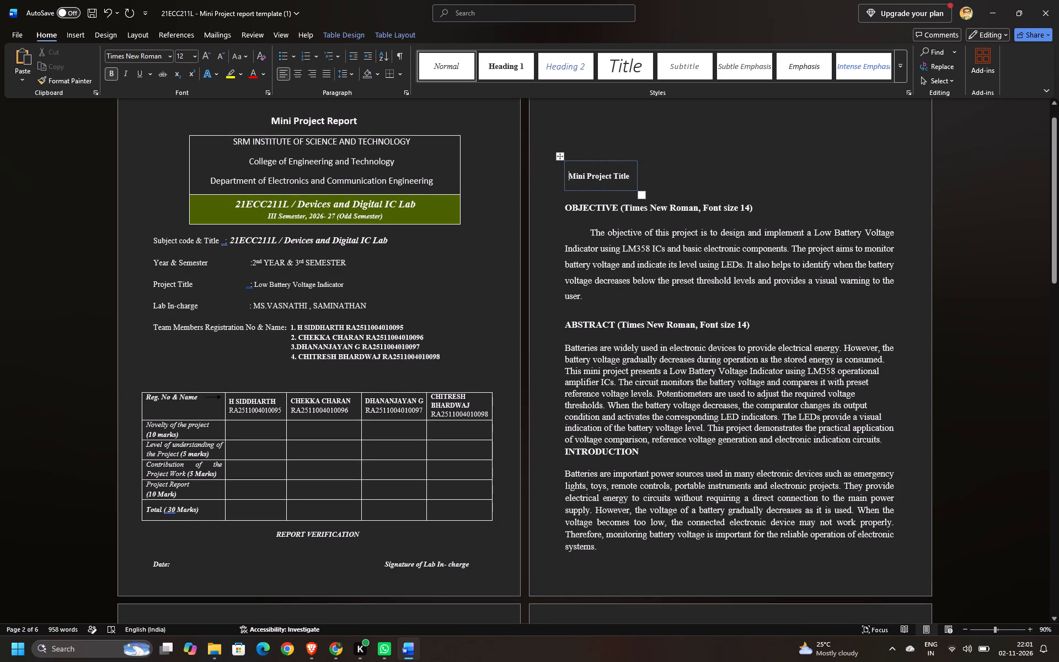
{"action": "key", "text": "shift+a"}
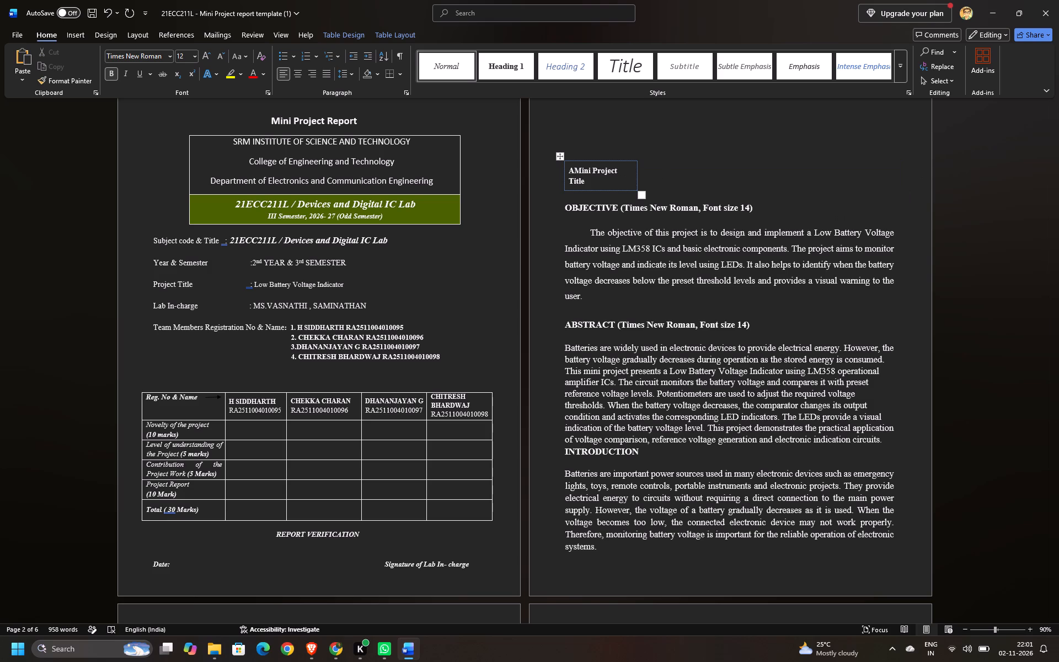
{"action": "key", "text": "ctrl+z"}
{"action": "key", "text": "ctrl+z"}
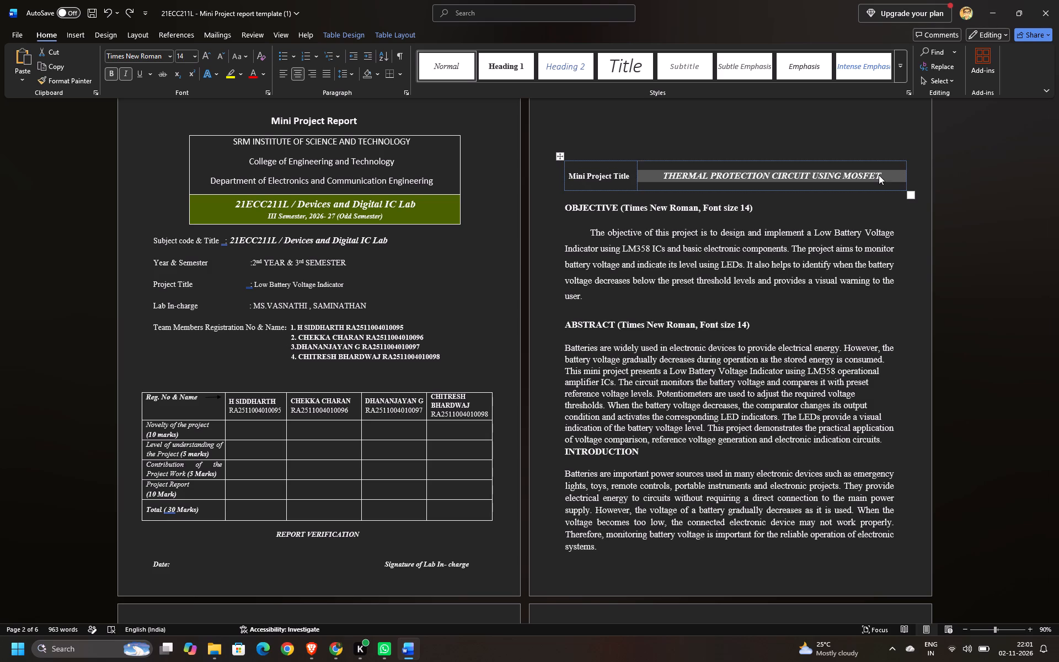
Replace the word THERMAL with ADJUSTABLE in the Mini Project Title cell on page 2.
{"action": "left_click", "coordinate": [853, 182]}
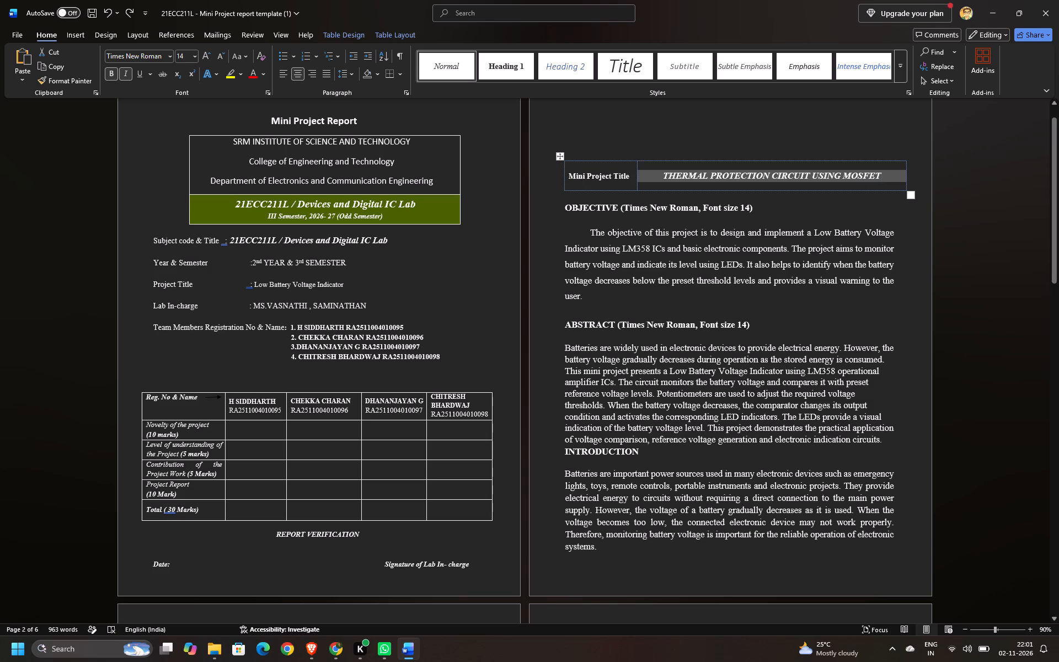
{"action": "left_click", "coordinate": [709, 175]}
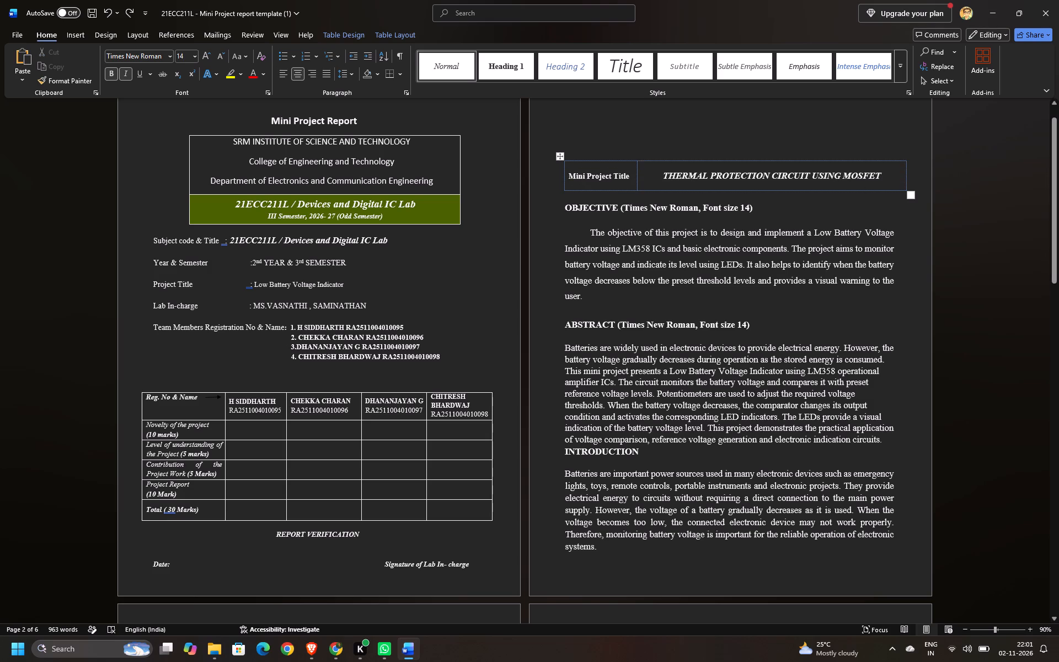
{"action": "key", "text": "BackSpace"}
{"action": "key", "text": "BackSpace"}
{"action": "key", "text": "BackSpace"}
{"action": "key", "text": "BackSpace"}
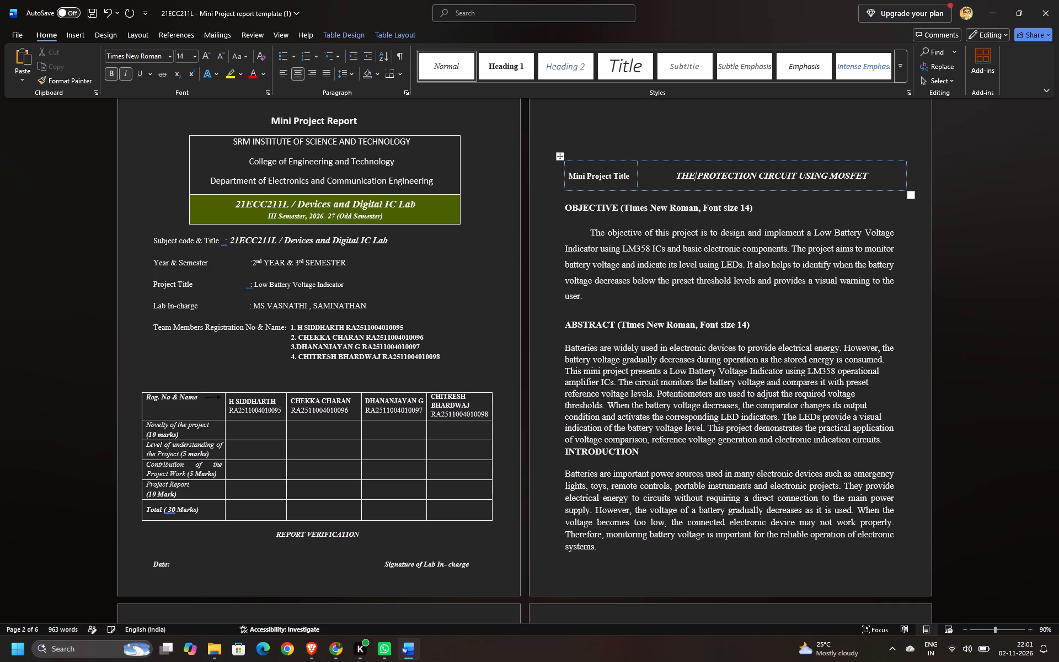
{"action": "key", "text": "BackSpace"}
{"action": "key", "text": "BackSpace"}
{"action": "key", "text": "BackSpace"}
{"action": "type", "text": "AD"}
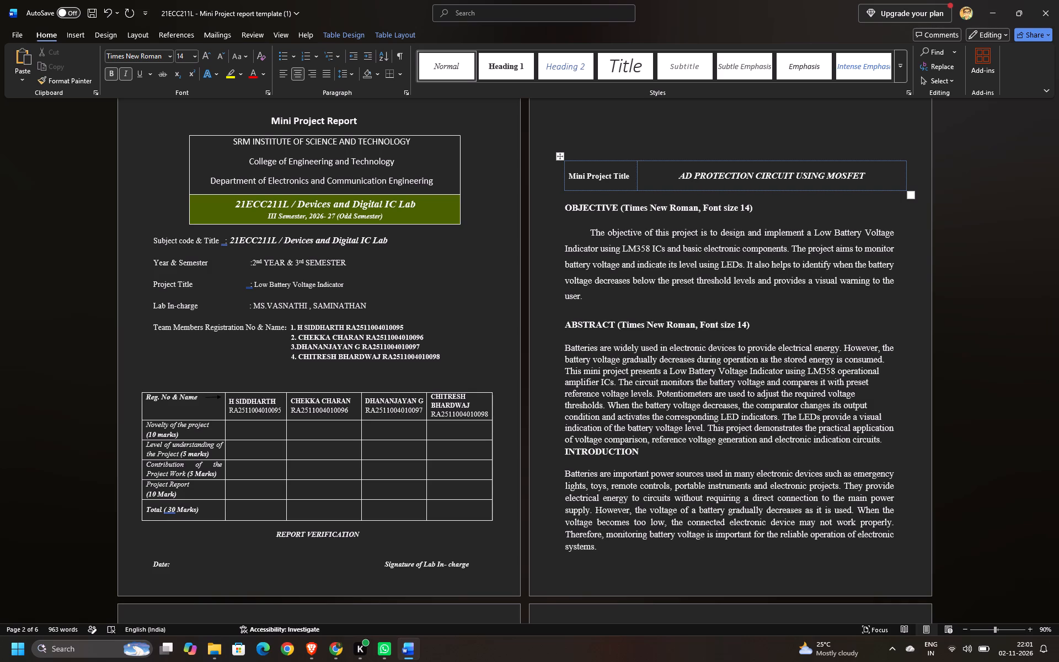
{"action": "type", "text": "JUSTABLE"}
{"action": "key", "text": "space"}
Replace the word PROTECTION with VOLTAGE LEVEL in the Mini Project Title cell.
{"action": "key", "text": "shift+v"}
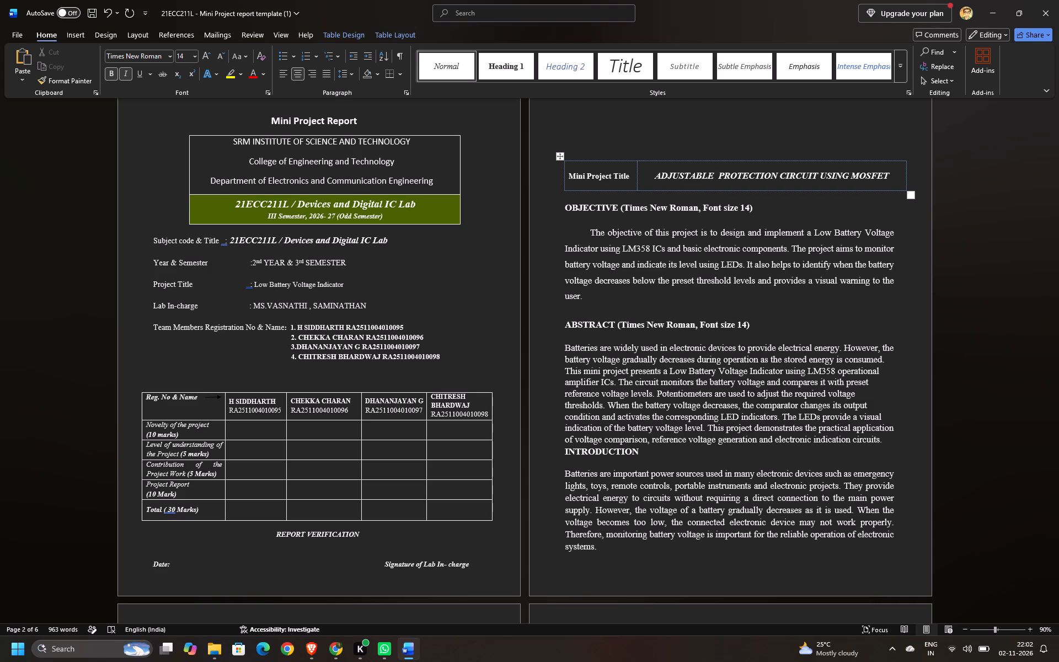
{"action": "key", "text": "shift+Right"}
{"action": "type", "text": "OL"}
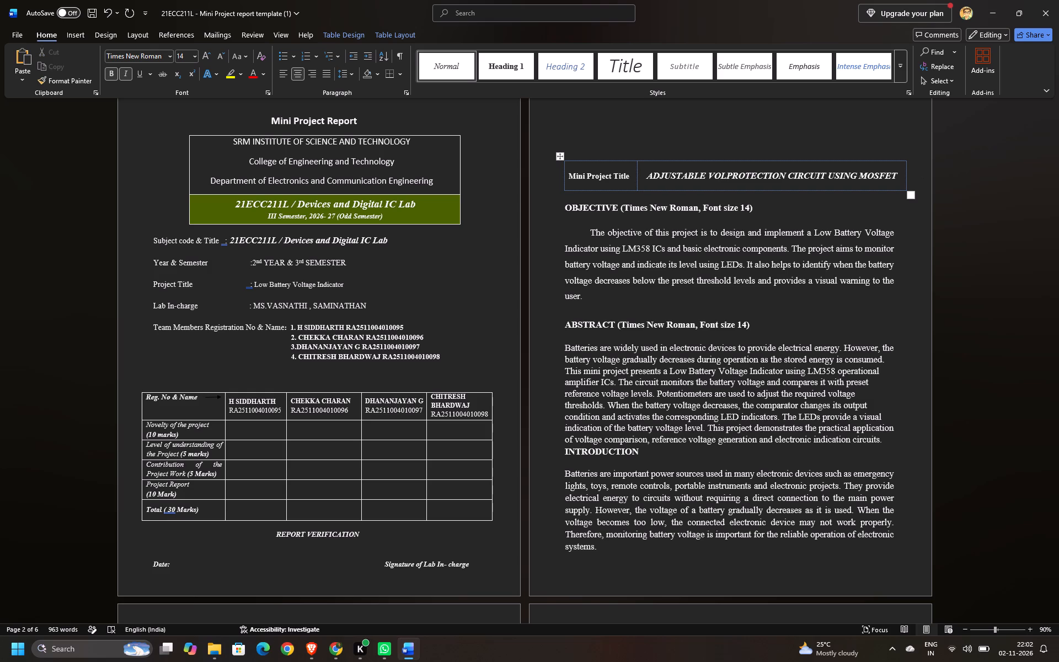
{"action": "key", "text": "Right"}
{"action": "key", "text": "Right"}
{"action": "key", "text": "Left"}
{"action": "key", "text": "Left"}
{"action": "key", "text": "shift+Right"}
{"action": "key", "text": "shift+Right"}
{"action": "key", "text": "shift+Right"}
{"action": "key", "text": "shift+Right"}
{"action": "key", "text": "shift+Right"}
{"action": "key", "text": "shift+Right"}
{"action": "key", "text": "shift+Right"}
{"action": "key", "text": "shift+Right"}
{"action": "key", "text": "shift+Right"}
{"action": "key", "text": "shift+Right"}
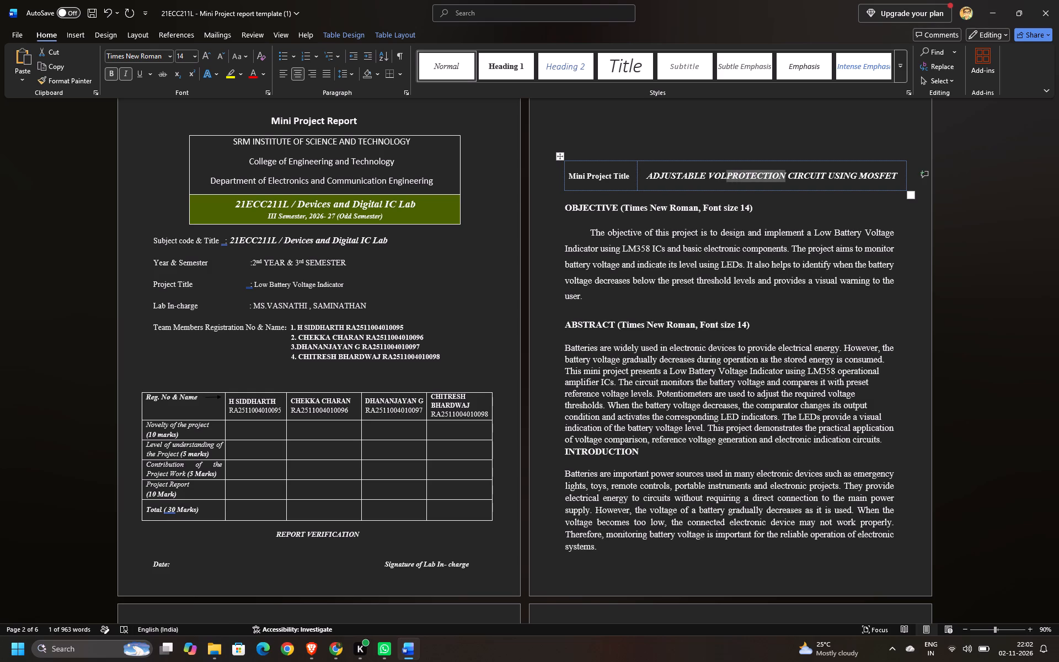
{"action": "key", "text": "Delete"}
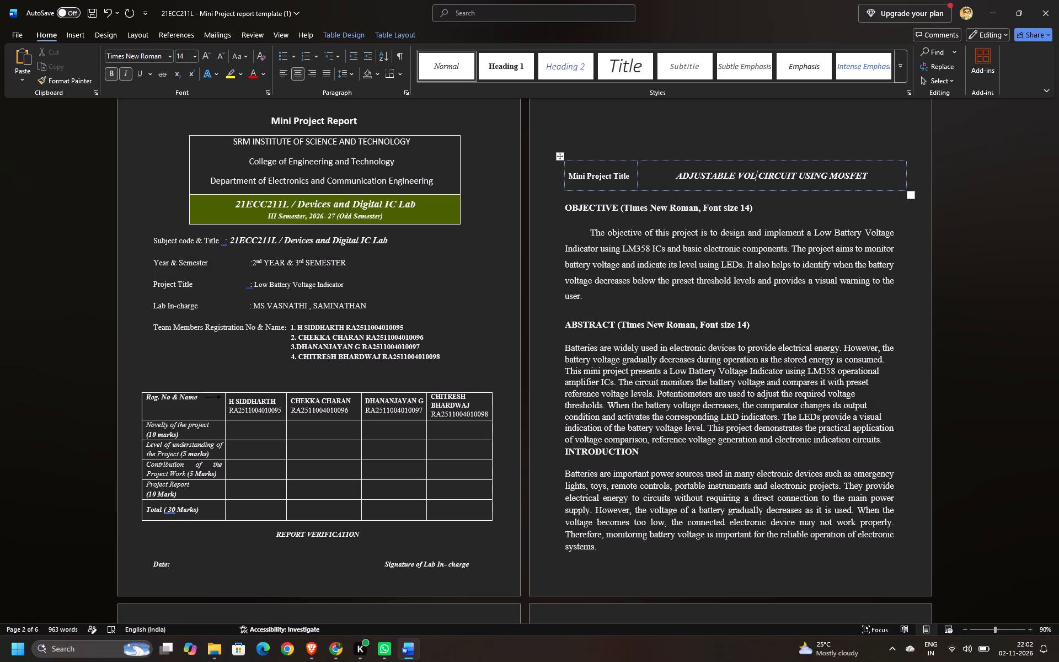
{"action": "type", "text": "TAGE LEVE"}
{"action": "key", "text": "shift+l"}
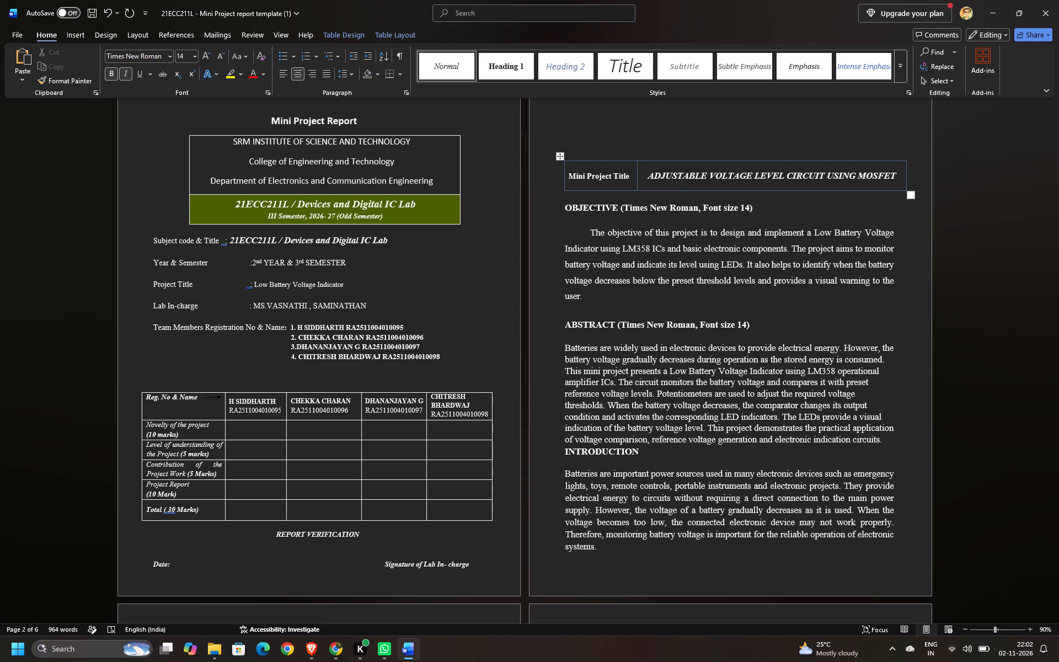
Replace CIRCUIT USING MOSFET with DETECTOR at the end of the mini project title.
{"action": "key", "text": "Right"}
{"action": "key", "text": "shift+Right"}
{"action": "key", "text": "shift+Right"}
{"action": "key", "text": "shift+Right"}
{"action": "key", "text": "shift+Right"}
{"action": "key", "text": "shift+Right"}
{"action": "key", "text": "shift+Right"}
{"action": "key", "text": "shift+Right"}
{"action": "key", "text": "shift+Right"}
{"action": "key", "text": "shift+Right"}
{"action": "key", "text": "shift+Right"}
{"action": "key", "text": "shift+Right"}
{"action": "key", "text": "shift+Right"}
{"action": "key", "text": "shift+Right"}
{"action": "key", "text": "shift+Right"}
{"action": "key", "text": "shift+Right"}
{"action": "key", "text": "shift+Right"}
{"action": "key", "text": "shift+Right"}
{"action": "key", "text": "shift+Right"}
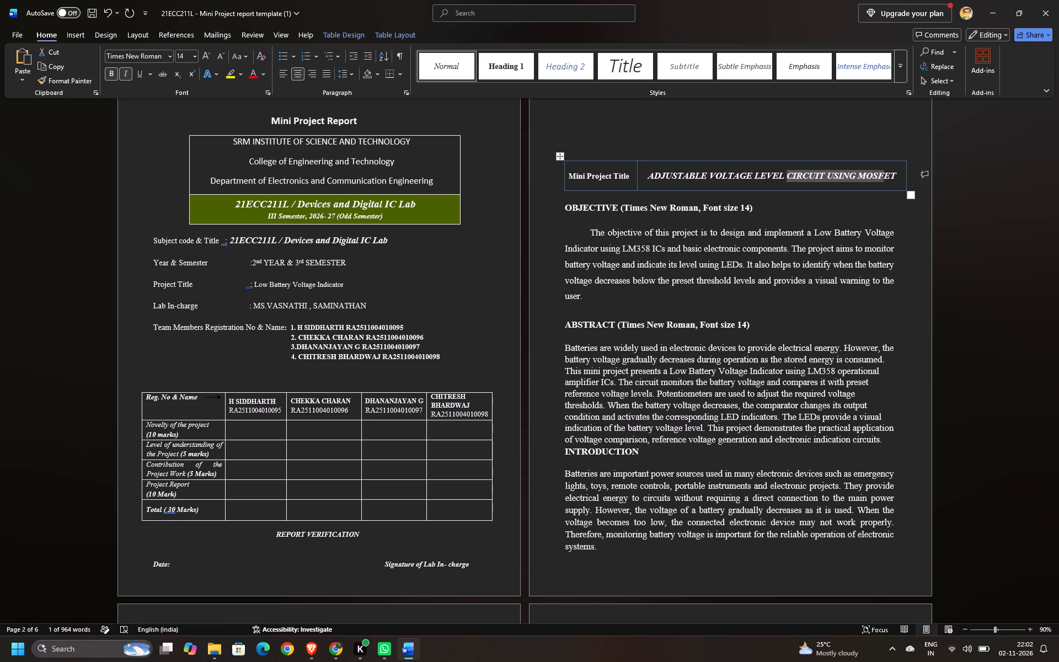
{"action": "key", "text": "shift+Right"}
{"action": "key", "text": "shift+Right"}
{"action": "key", "text": "shift+Right"}
{"action": "key", "text": "shift+Left"}
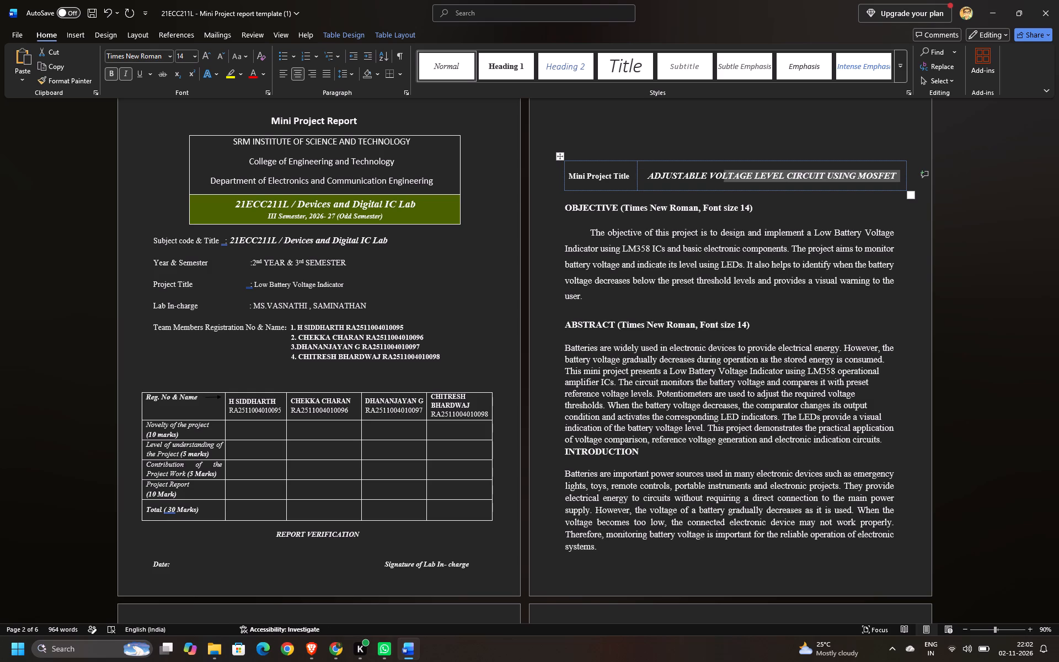
{"action": "key", "text": "Delete"}
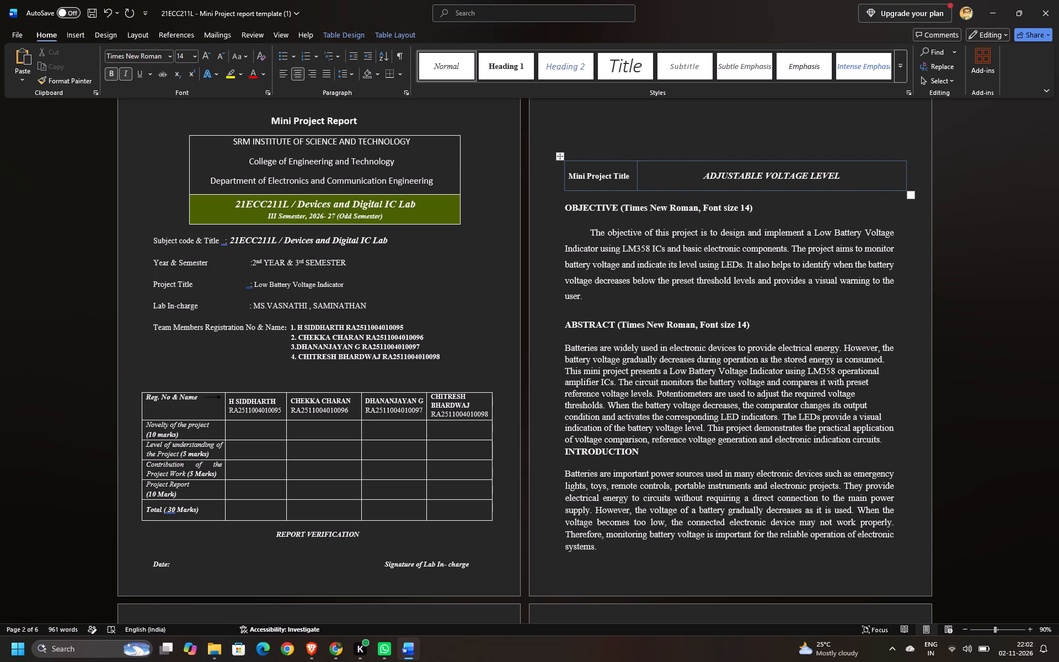
{"action": "type", "text": "DETECTER"}
{"action": "key", "text": "shift+BackSpace"}
{"action": "key", "text": "shift+BackSpace"}
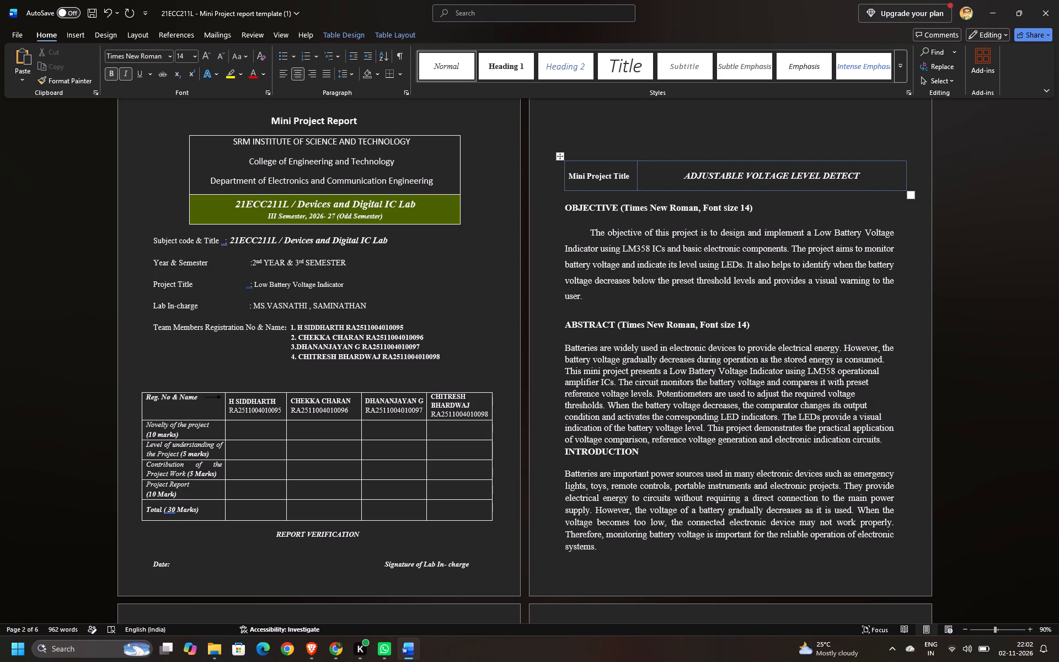
{"action": "type", "text": "OR"}
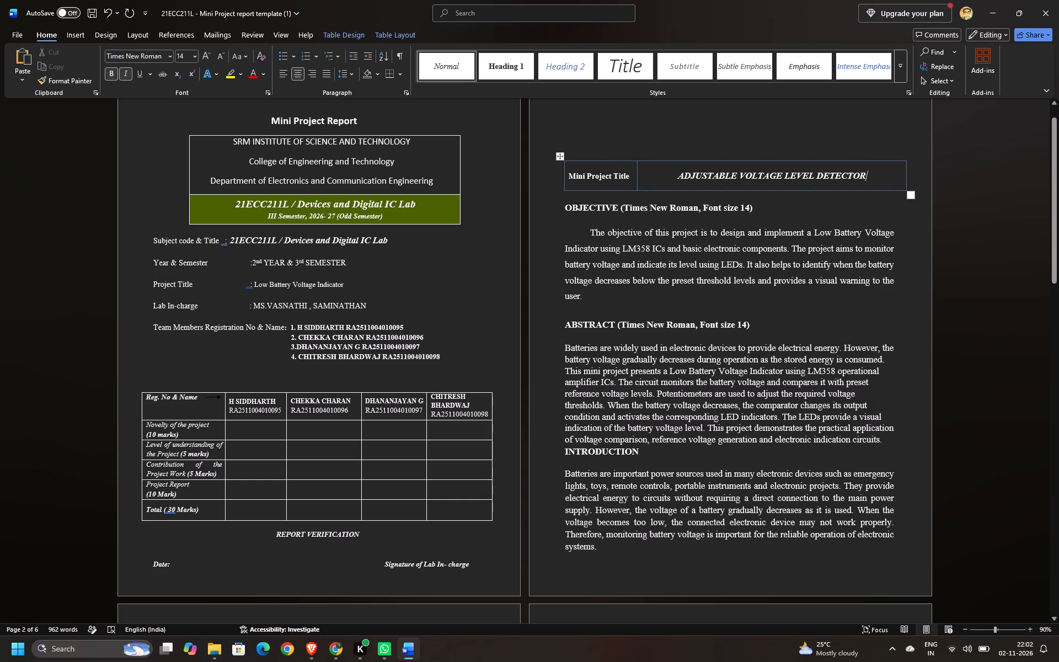
Delete the "(Times New Roman, Font size 14)" notes from the OBJECTIVE and ABSTRACT headings.
{"action": "left_click_drag", "start_coordinate": [622, 205], "coordinate": [702, 211]}
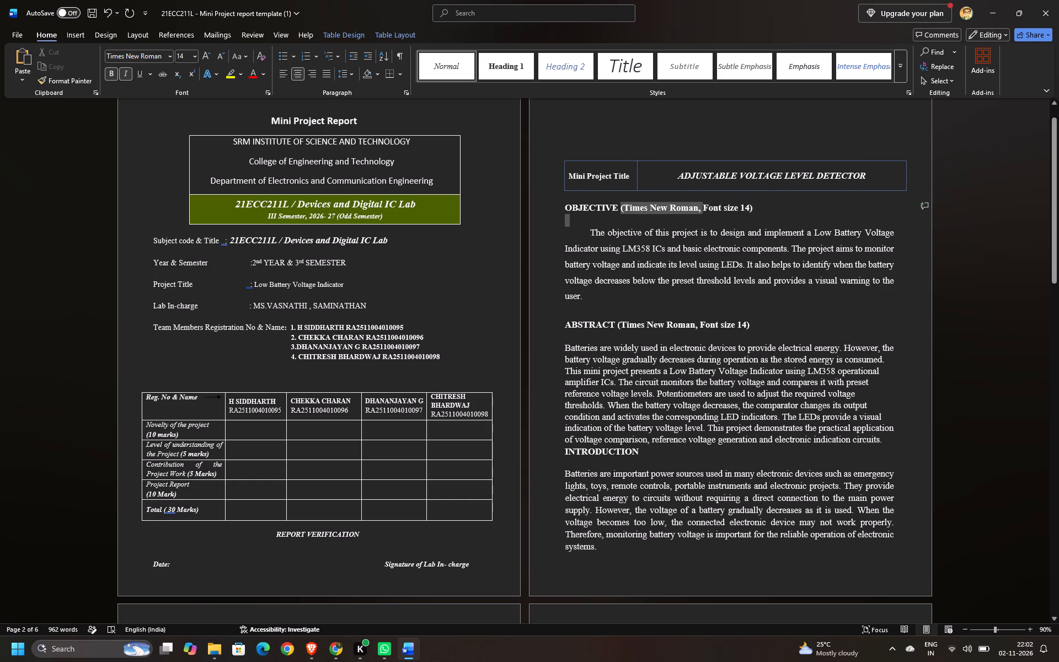
{"action": "left_click_drag", "start_coordinate": [702, 211], "coordinate": [753, 212]}
{"action": "key", "text": "Delete"}
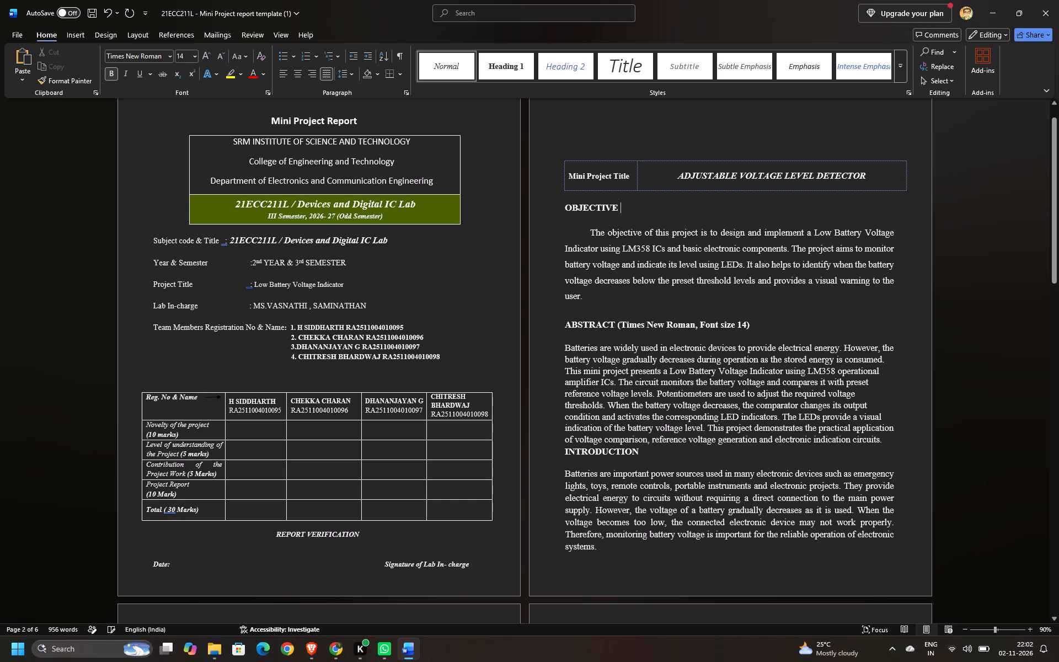
{"action": "left_click_drag", "start_coordinate": [618, 320], "coordinate": [774, 331]}
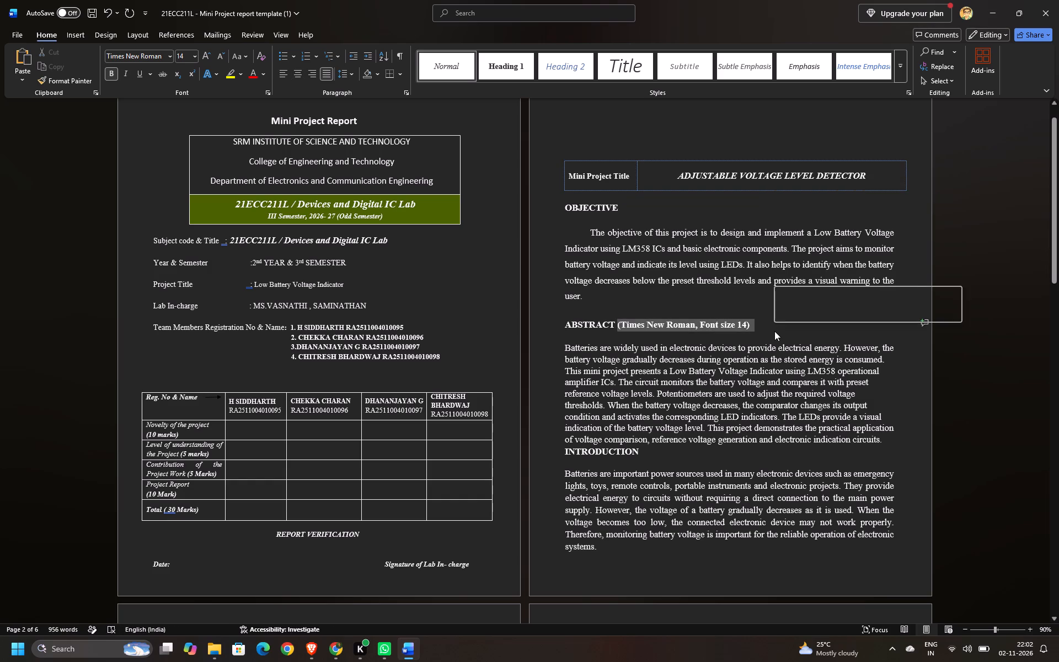
Insert a blank line between the abstract text and the INTRODUCTION heading.
{"action": "scroll", "coordinate": [774, 331], "scroll_direction": "down", "scroll_amount": 3}
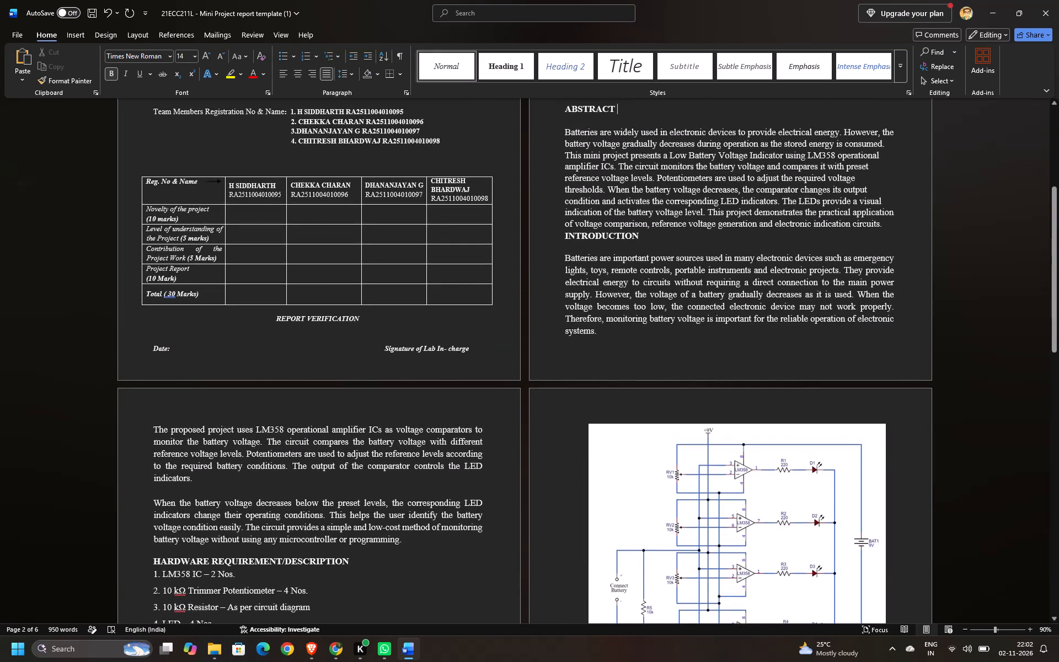
{"action": "left_click", "coordinate": [563, 233]}
{"action": "key", "text": "Return"}
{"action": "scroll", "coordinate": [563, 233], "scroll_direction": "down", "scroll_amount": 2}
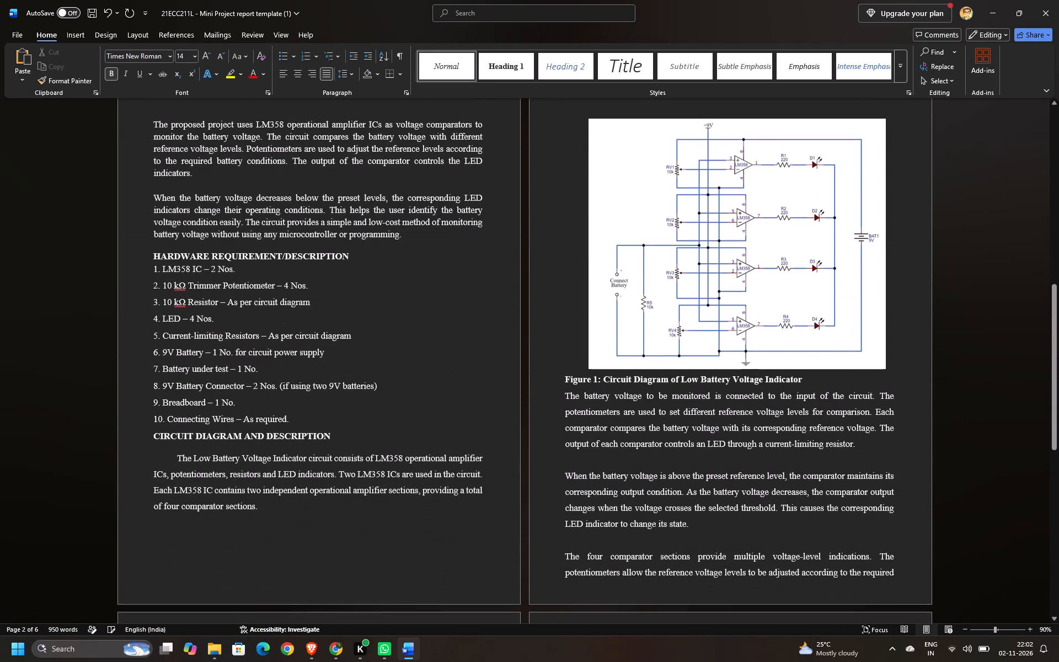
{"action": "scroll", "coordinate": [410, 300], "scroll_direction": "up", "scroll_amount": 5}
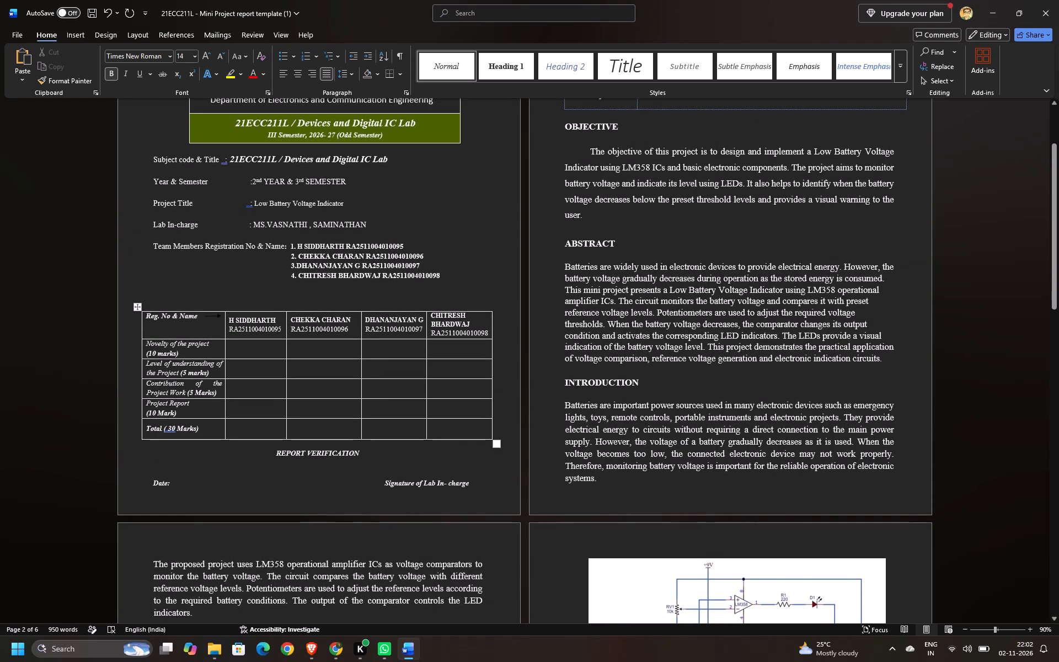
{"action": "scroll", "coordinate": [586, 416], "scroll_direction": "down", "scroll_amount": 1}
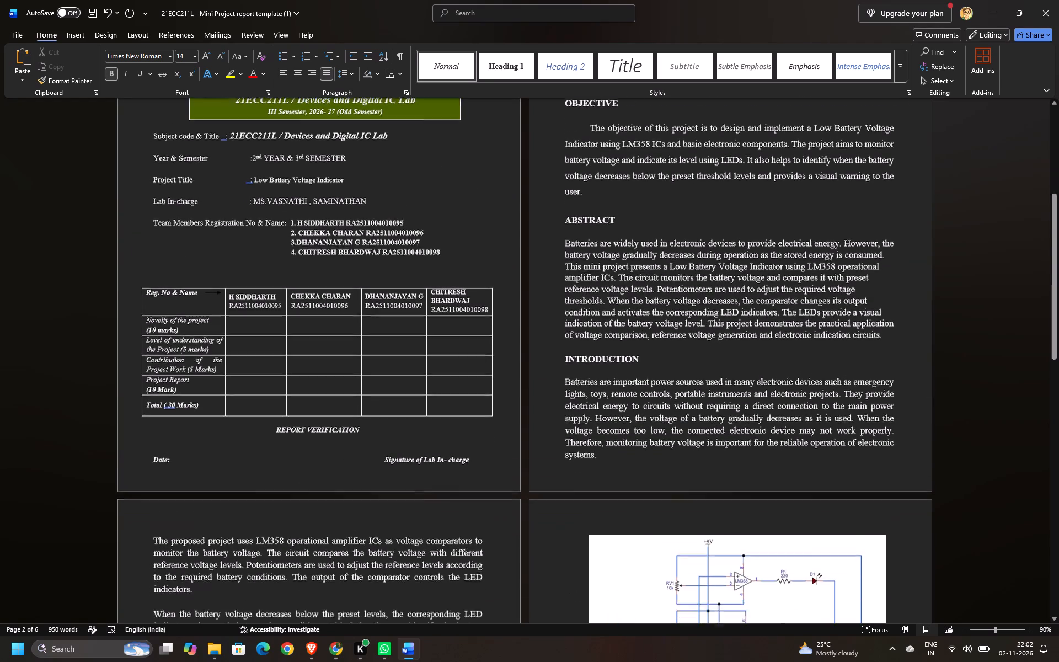
Insert a blank line between the hardware list and the CIRCUIT DIAGRAM AND DESCRIPTION heading.
{"action": "scroll", "coordinate": [586, 416], "scroll_direction": "down", "scroll_amount": 4}
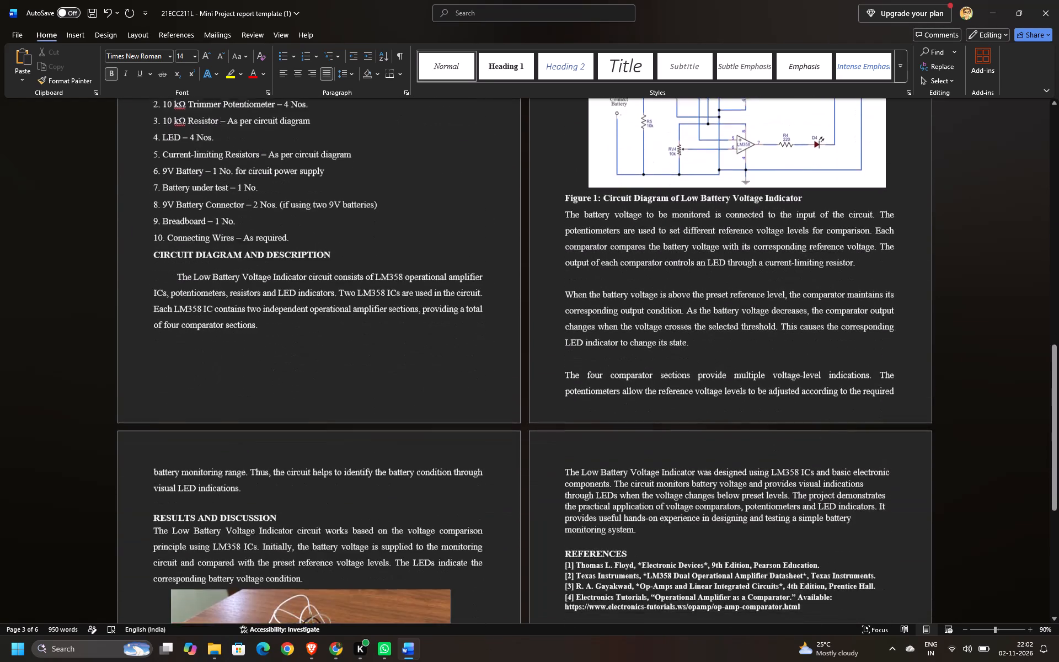
{"action": "scroll", "coordinate": [586, 416], "scroll_direction": "down", "scroll_amount": 1}
{"action": "left_click", "coordinate": [153, 139]}
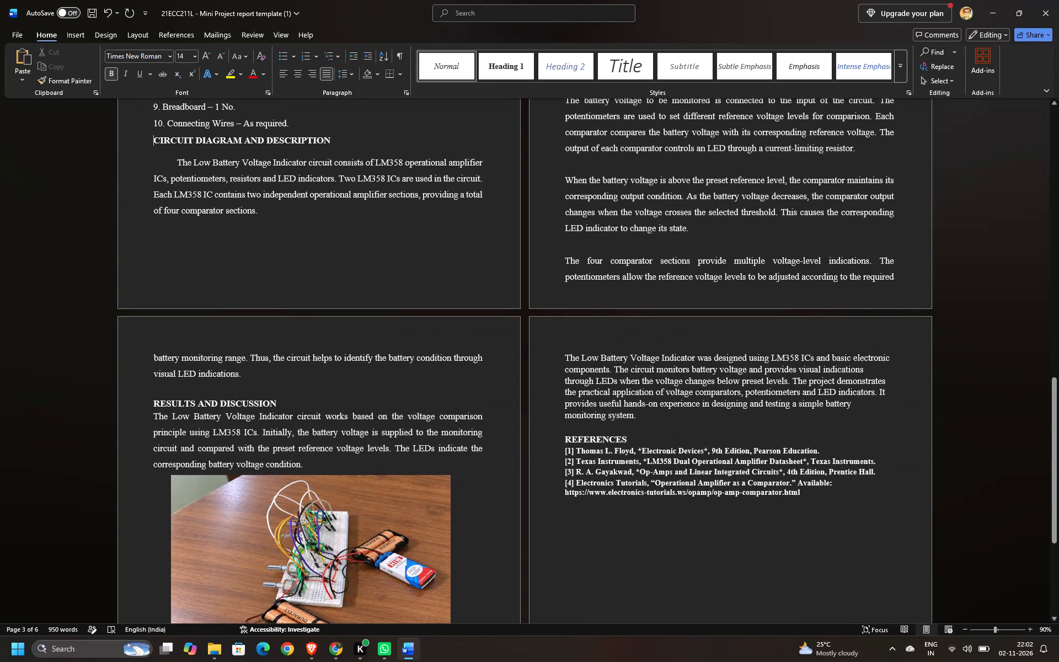
{"action": "key", "text": "Return"}
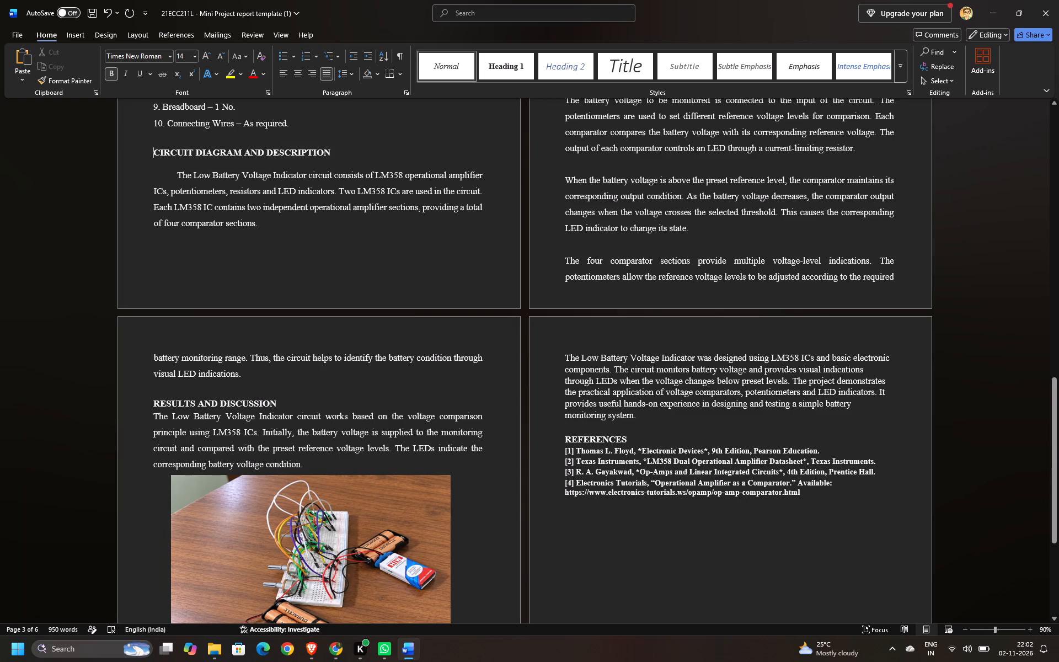
Insert a blank line before the CONCLUSION heading so it moves onto the next page with its text.
{"action": "scroll", "coordinate": [401, 479], "scroll_direction": "down", "scroll_amount": 1}
{"action": "scroll", "coordinate": [585, 325], "scroll_direction": "up", "scroll_amount": 1}
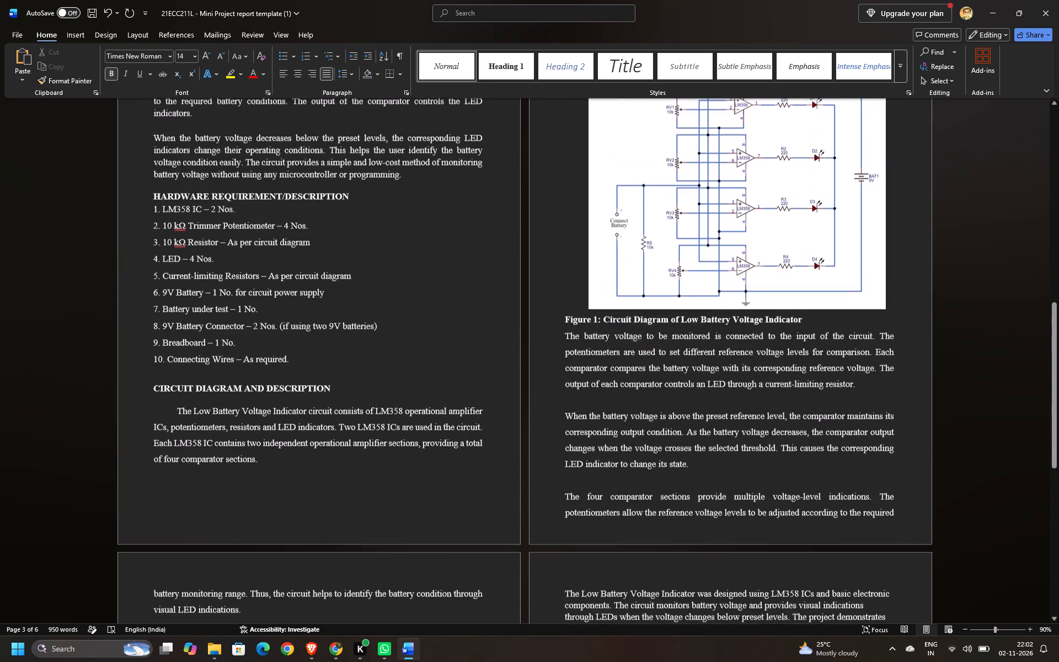
{"action": "scroll", "coordinate": [585, 325], "scroll_direction": "up", "scroll_amount": 1}
{"action": "scroll", "coordinate": [585, 325], "scroll_direction": "down", "scroll_amount": 2}
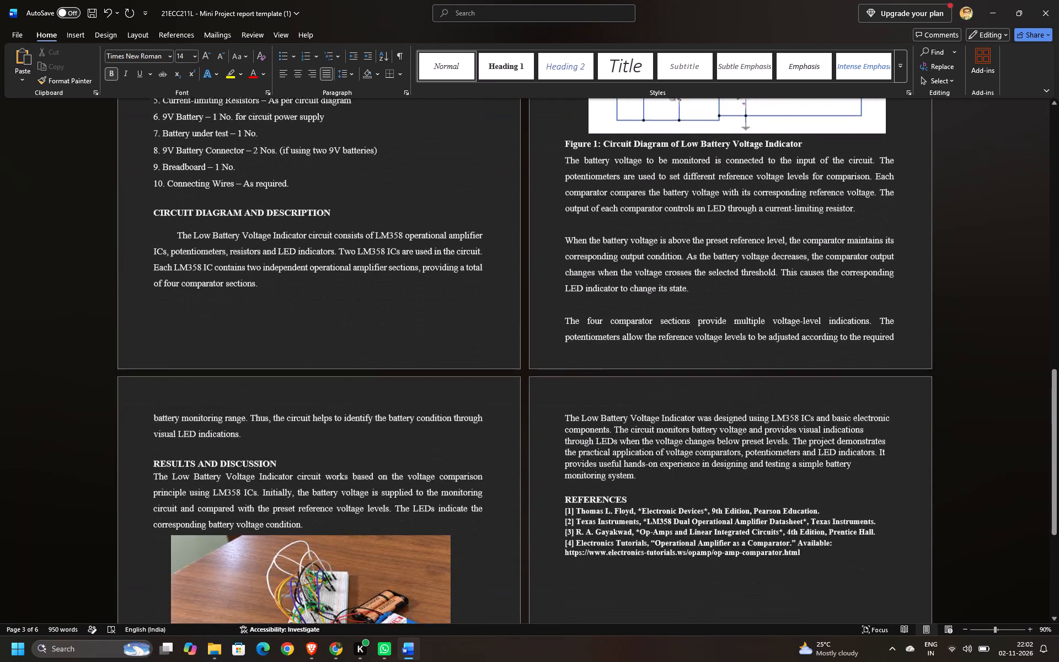
{"action": "scroll", "coordinate": [585, 325], "scroll_direction": "down", "scroll_amount": 1}
{"action": "scroll", "coordinate": [569, 493], "scroll_direction": "down", "scroll_amount": 4}
{"action": "left_click", "coordinate": [151, 582]}
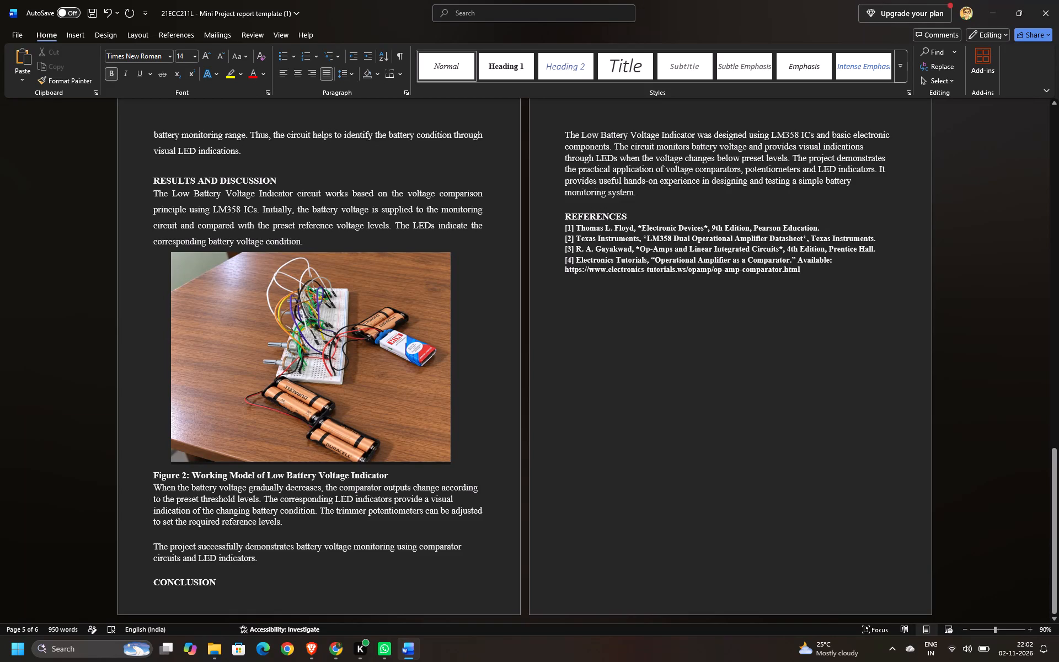
{"action": "key", "text": "Return"}
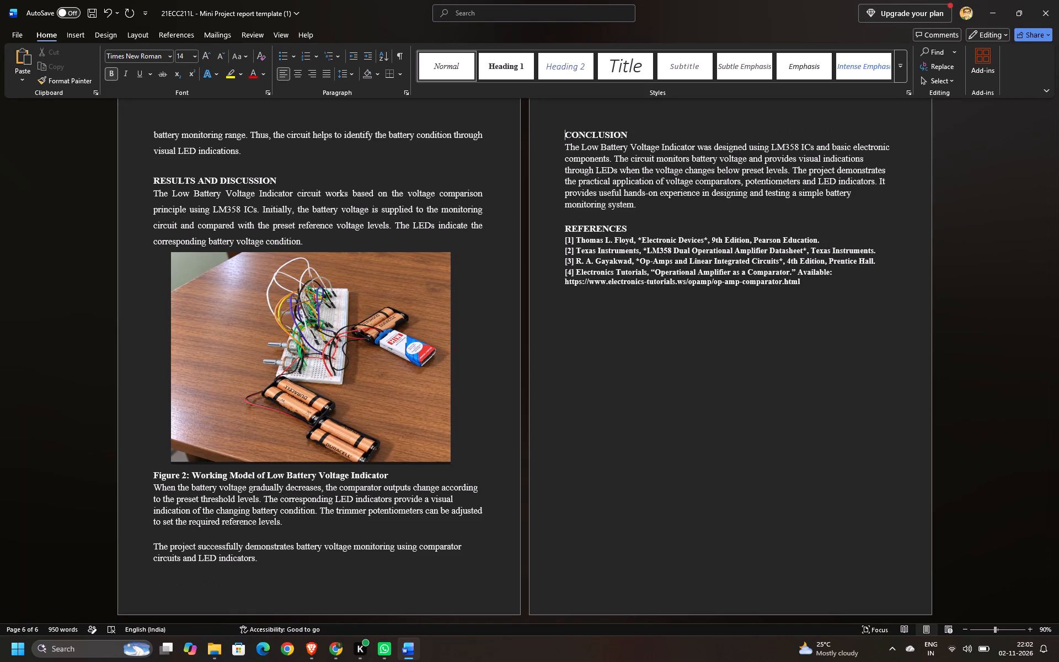
Insert a blank line below each of the RESULTS AND DISCUSSION, CONCLUSION and REFERENCES headings.
{"action": "scroll", "coordinate": [425, 292], "scroll_direction": "up", "scroll_amount": 5}
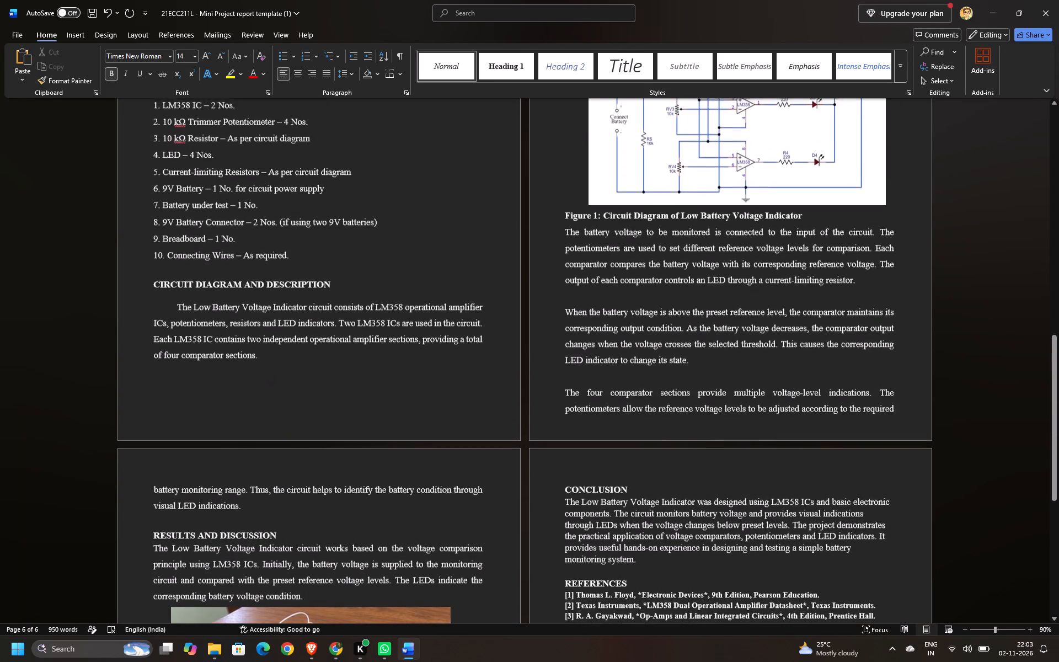
{"action": "scroll", "coordinate": [425, 292], "scroll_direction": "down", "scroll_amount": 1}
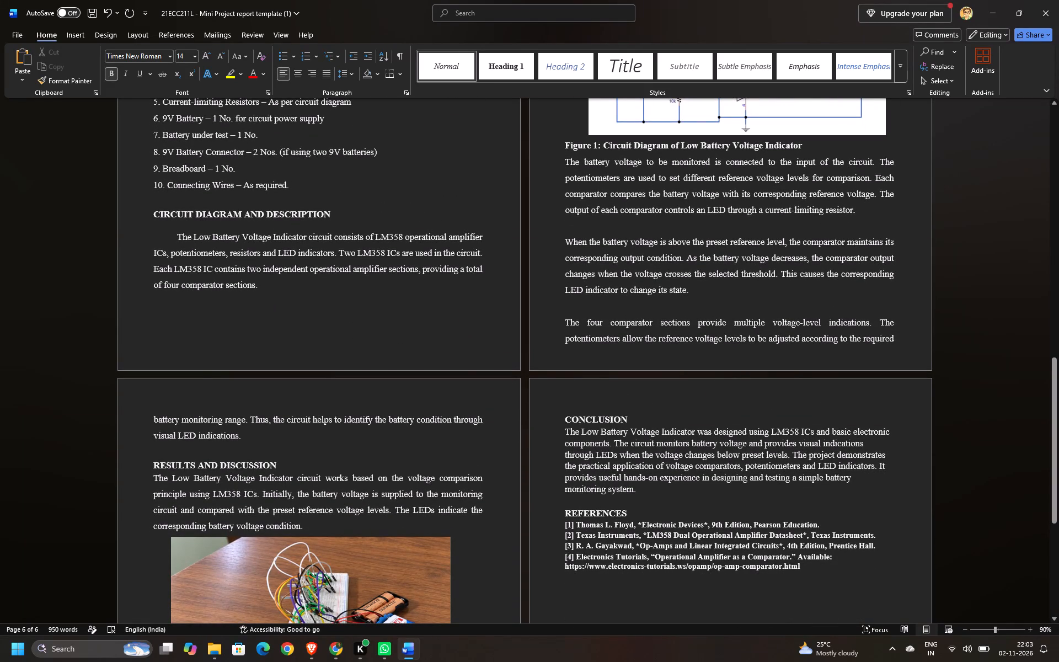
{"action": "left_click", "coordinate": [309, 463]}
{"action": "key", "text": "Return"}
{"action": "left_click", "coordinate": [662, 429]}
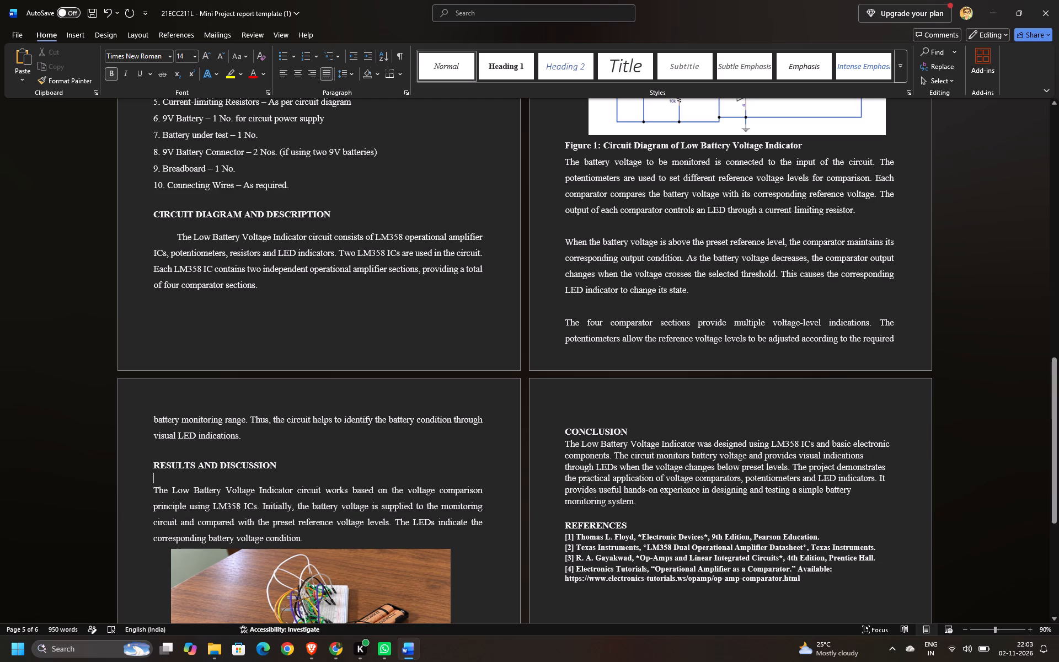
{"action": "key", "text": "Return"}
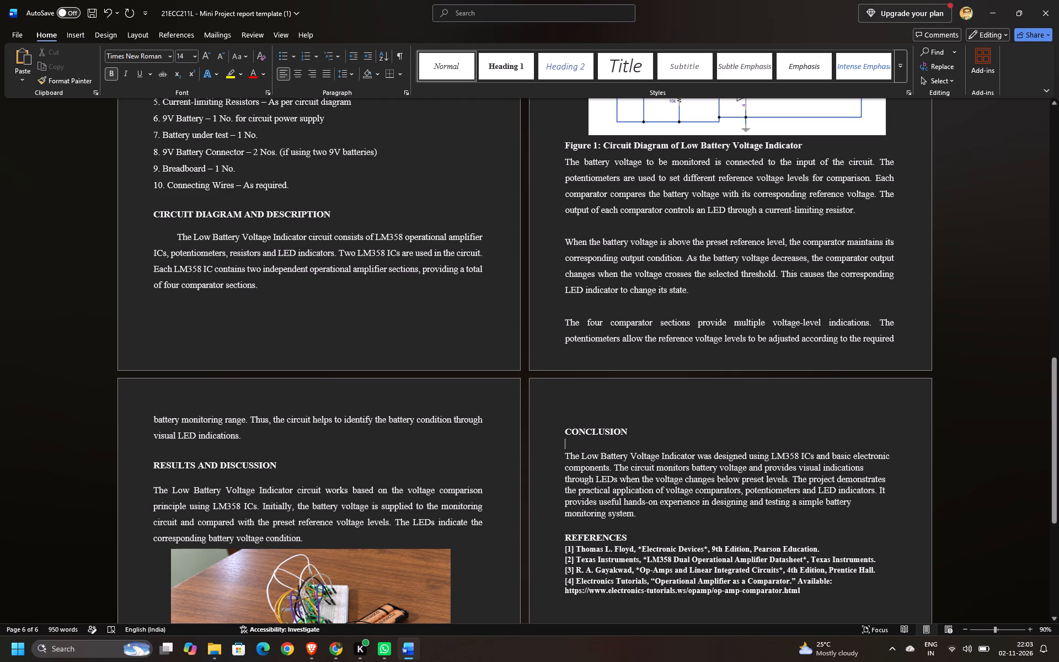
{"action": "left_click", "coordinate": [657, 535]}
{"action": "key", "text": "Return"}
Ignore the spelling flag on kΩ in the Trimmer Potentiometer item of the hardware list.
{"action": "scroll", "coordinate": [657, 535], "scroll_direction": "up", "scroll_amount": 2}
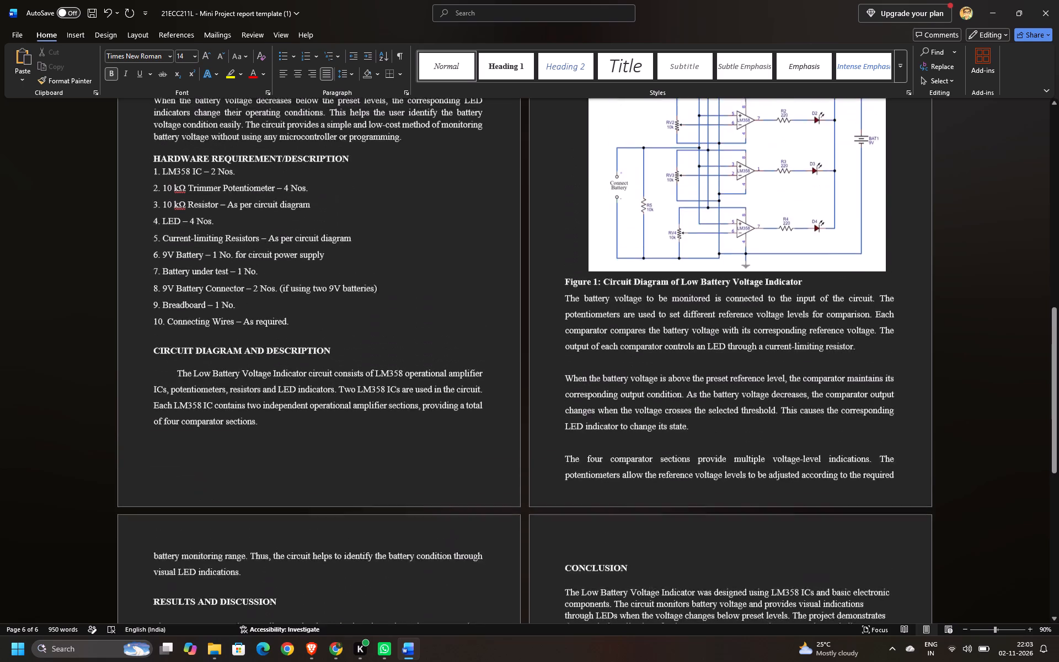
{"action": "scroll", "coordinate": [657, 535], "scroll_direction": "up", "scroll_amount": 3}
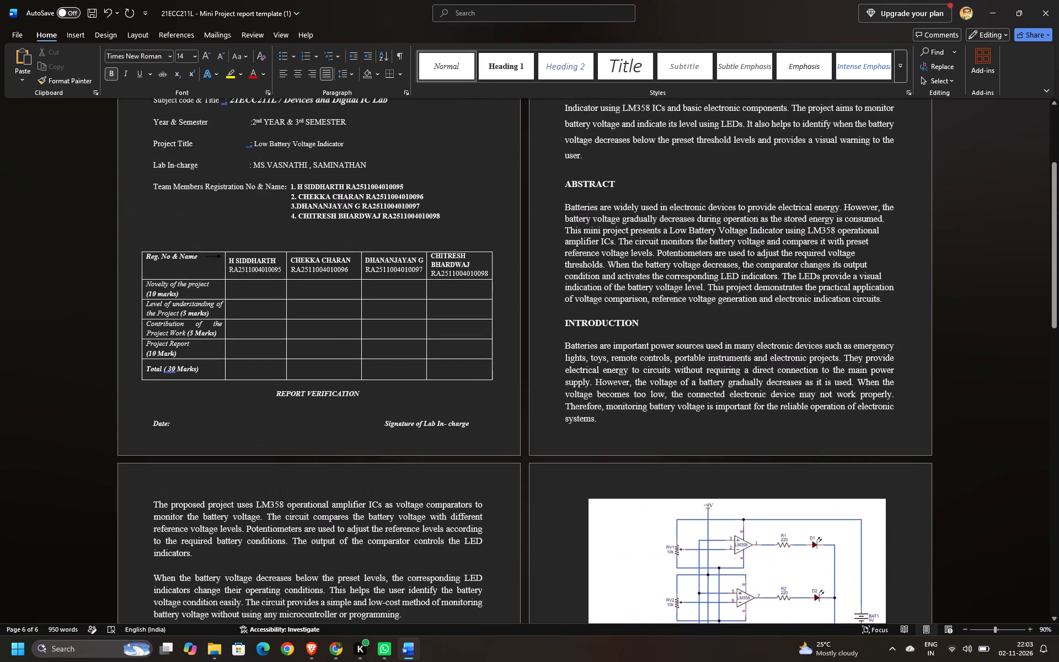
{"action": "scroll", "coordinate": [402, 484], "scroll_direction": "down", "scroll_amount": 2}
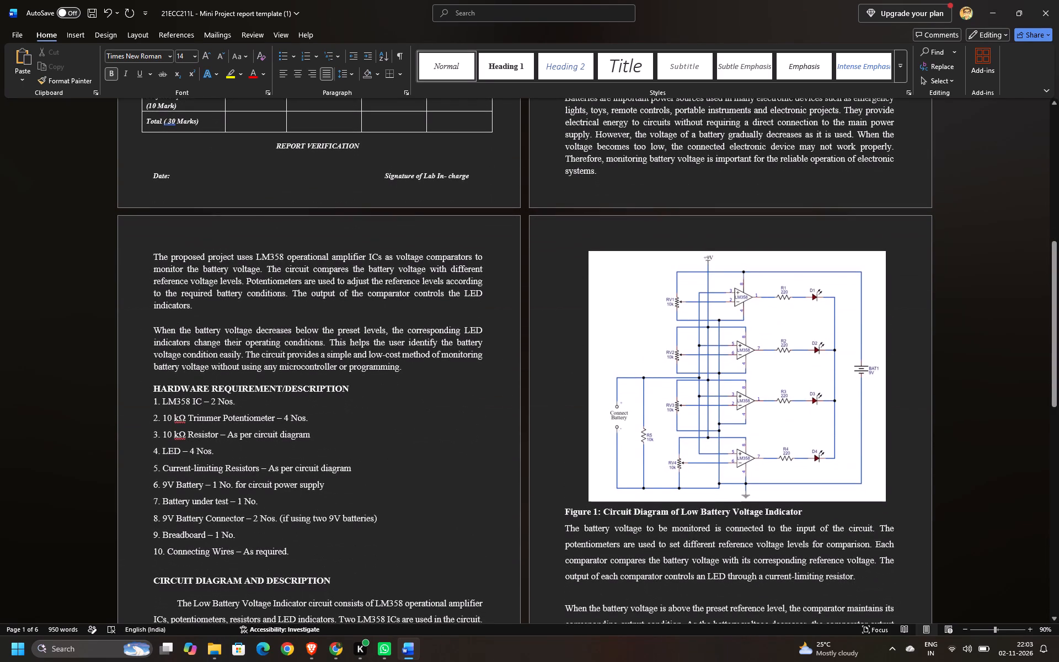
{"action": "left_click", "coordinate": [361, 394]}
{"action": "left_click", "coordinate": [179, 417]}
{"action": "right_click", "coordinate": [179, 417]}
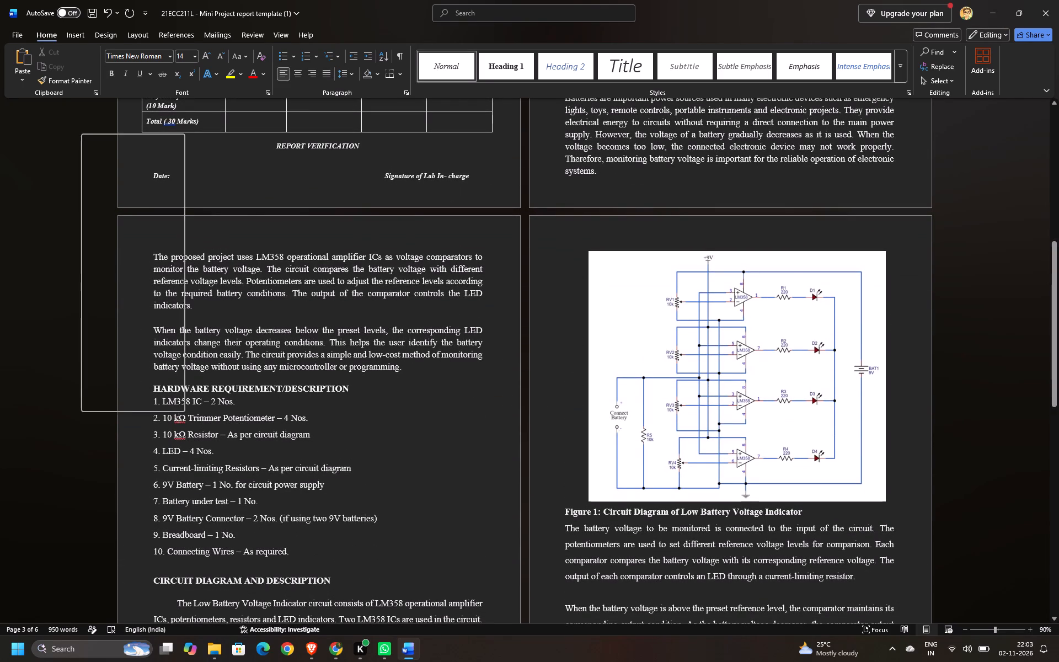
{"action": "left_click", "coordinate": [137, 217]}
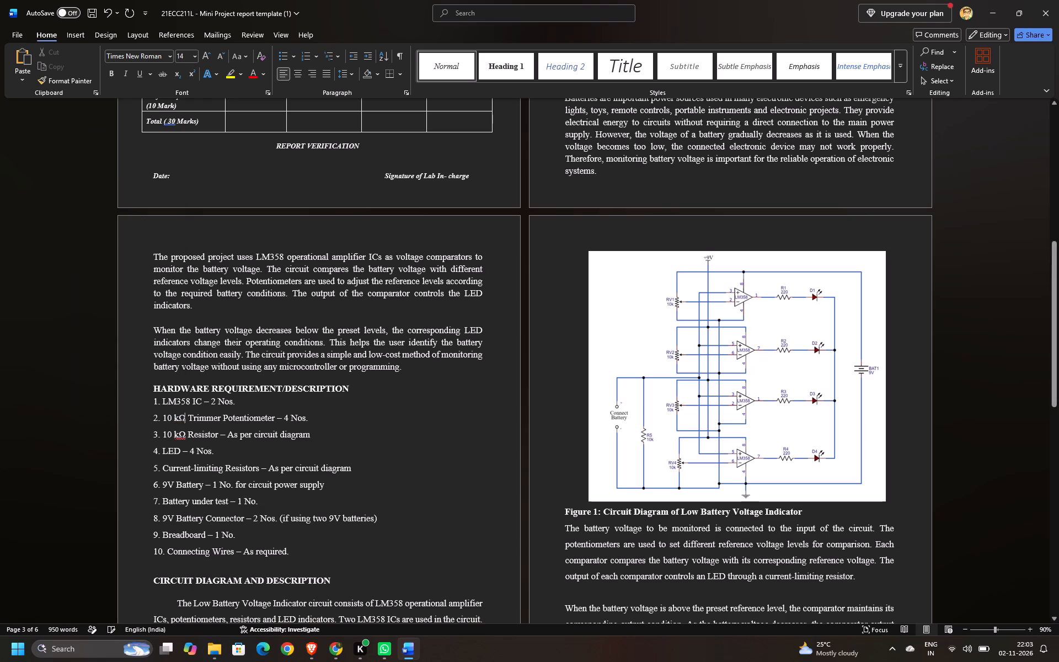
Ignore once the grammar flags on the colons after Subject code & Title and Project Title on the cover page.
{"action": "scroll", "coordinate": [411, 426], "scroll_direction": "down", "scroll_amount": 4}
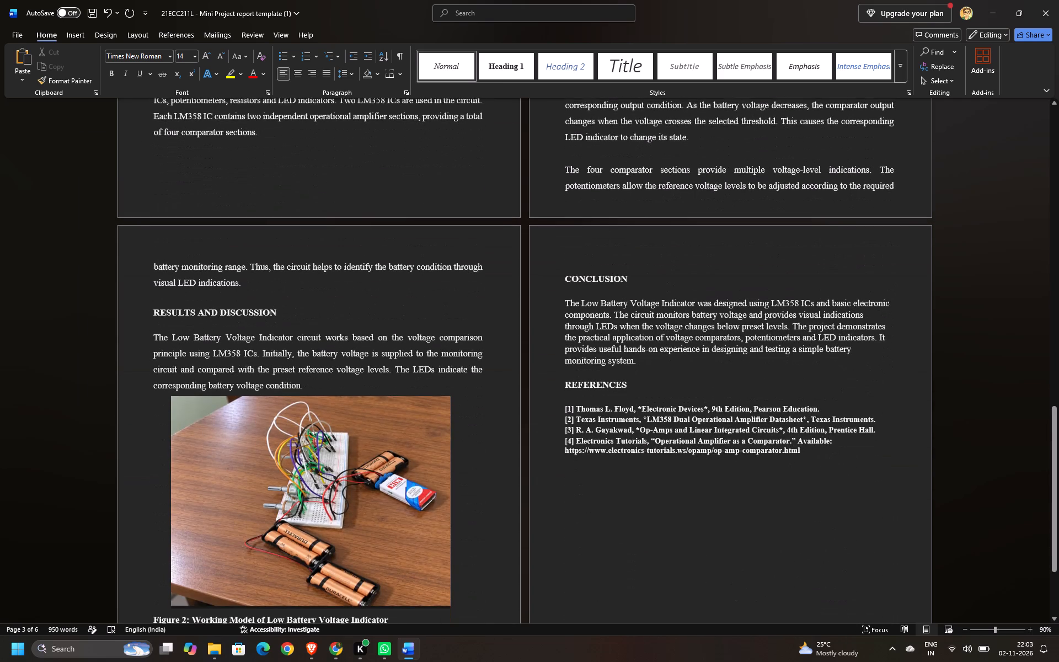
{"action": "scroll", "coordinate": [411, 426], "scroll_direction": "down", "scroll_amount": 1}
{"action": "scroll", "coordinate": [411, 426], "scroll_direction": "right", "scroll_amount": 2}
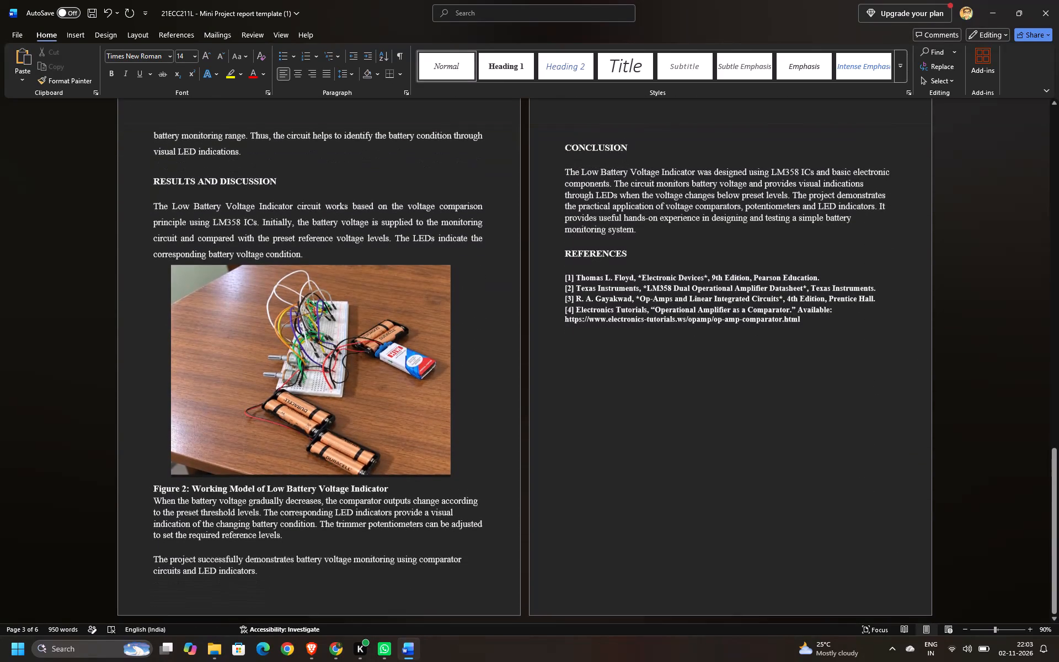
{"action": "scroll", "coordinate": [411, 426], "scroll_direction": "right", "scroll_amount": 2}
{"action": "scroll", "coordinate": [411, 426], "scroll_direction": "up", "scroll_amount": 4}
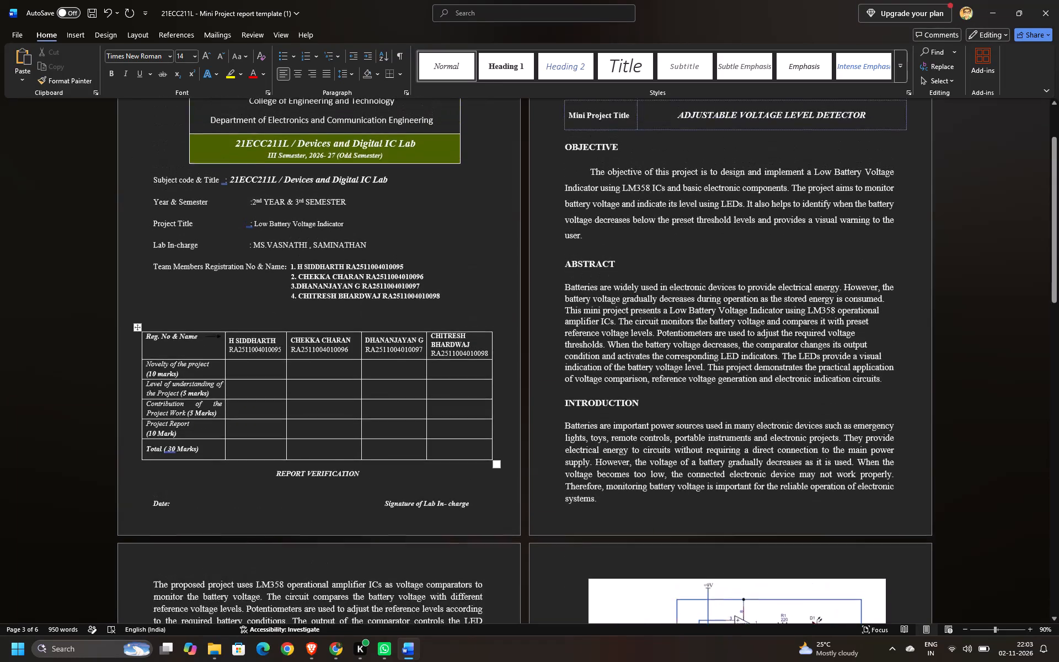
{"action": "scroll", "coordinate": [411, 426], "scroll_direction": "up", "scroll_amount": 2}
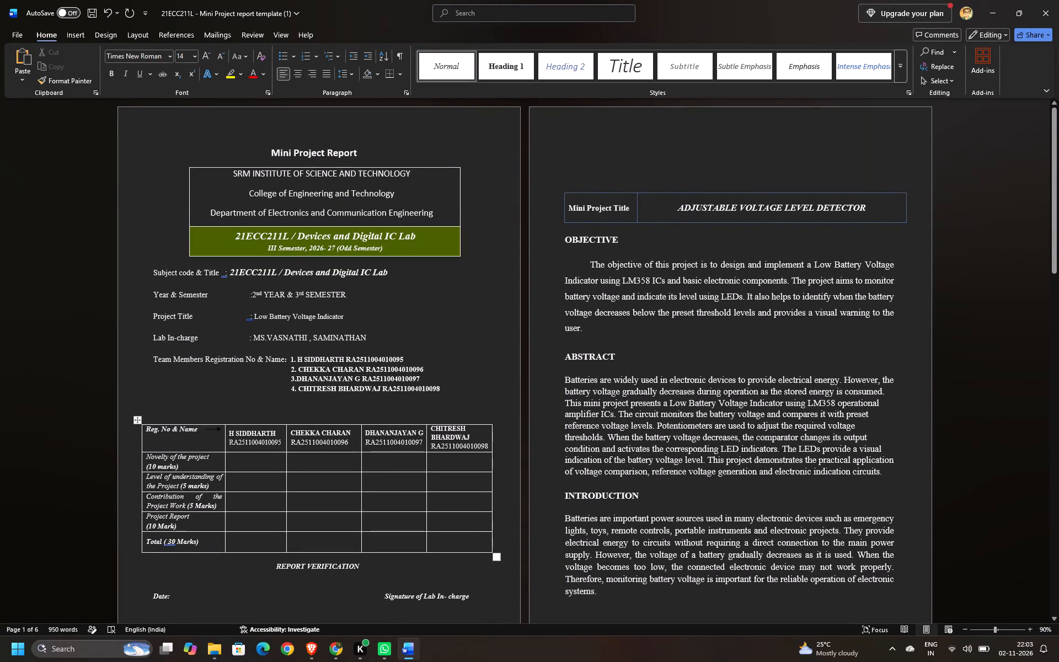
{"action": "right_click", "coordinate": [224, 275]}
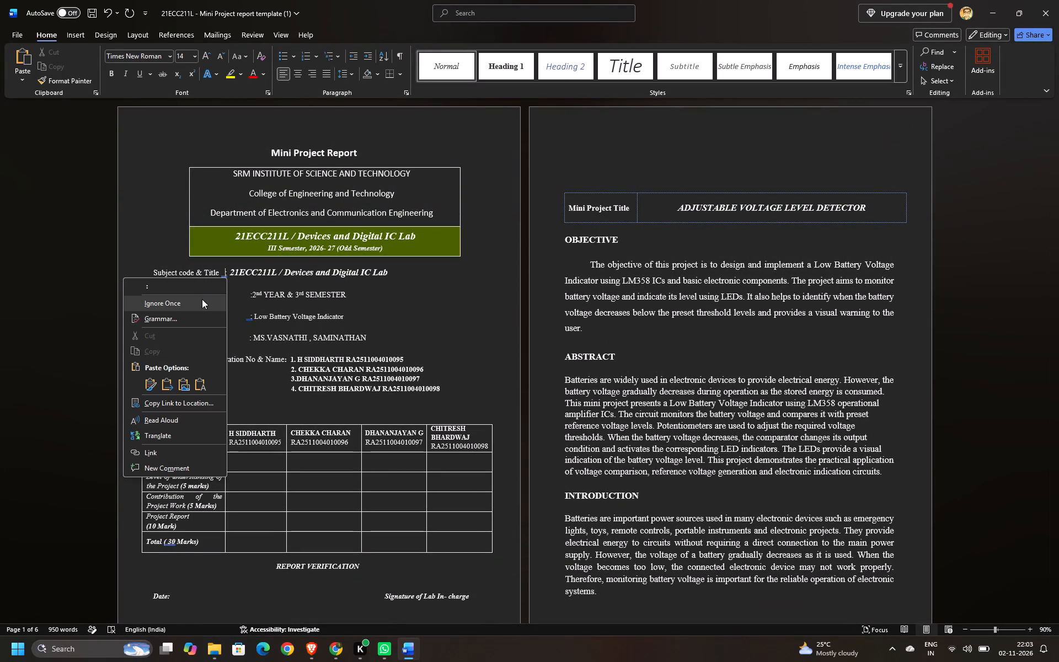
{"action": "left_click", "coordinate": [202, 299]}
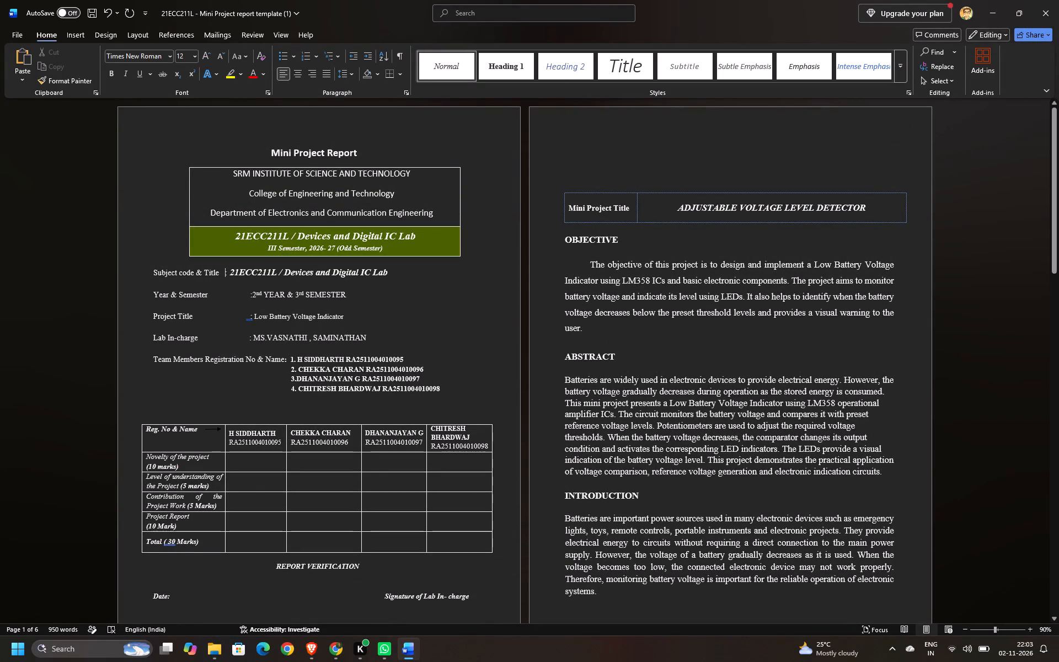
{"action": "right_click", "coordinate": [250, 316]}
{"action": "left_click", "coordinate": [221, 346]}
Remove bold from the four registration numbers in the cover page's team members list, leaving the names bold.
{"action": "left_click", "coordinate": [276, 398]}
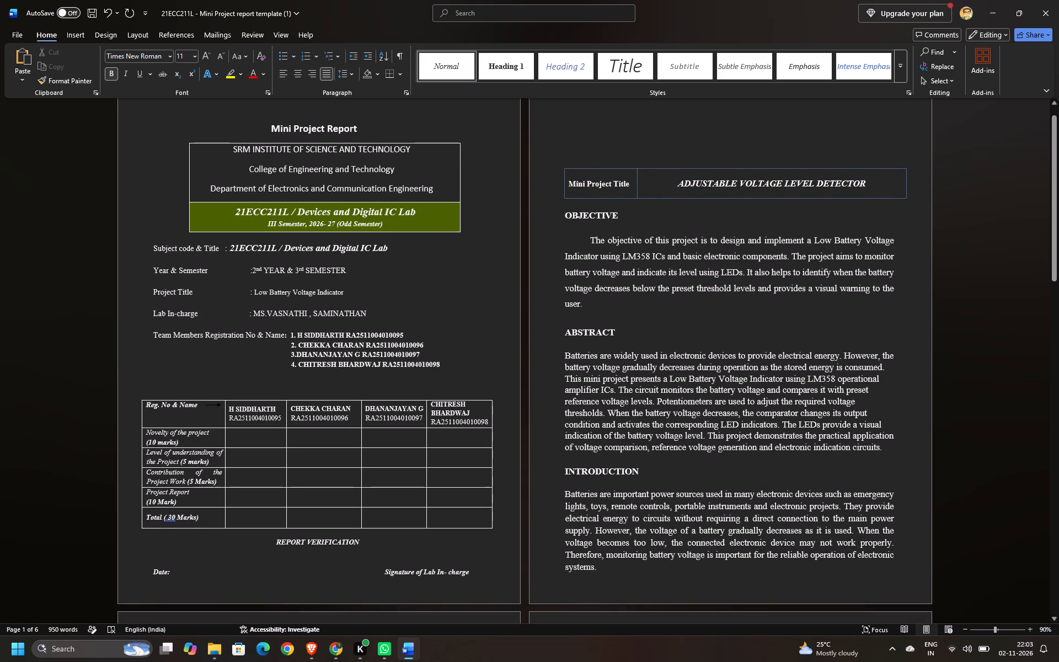
{"action": "left_click_drag", "start_coordinate": [346, 333], "coordinate": [408, 334]}
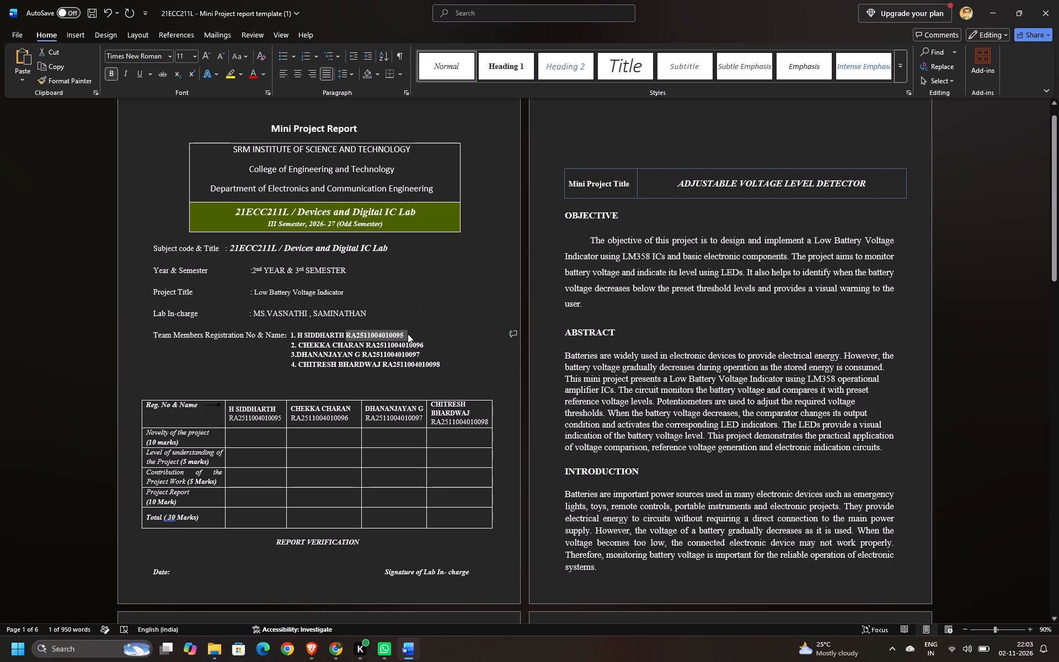
{"action": "key", "text": "ctrl+b"}
{"action": "left_click_drag", "start_coordinate": [366, 347], "coordinate": [407, 348]}
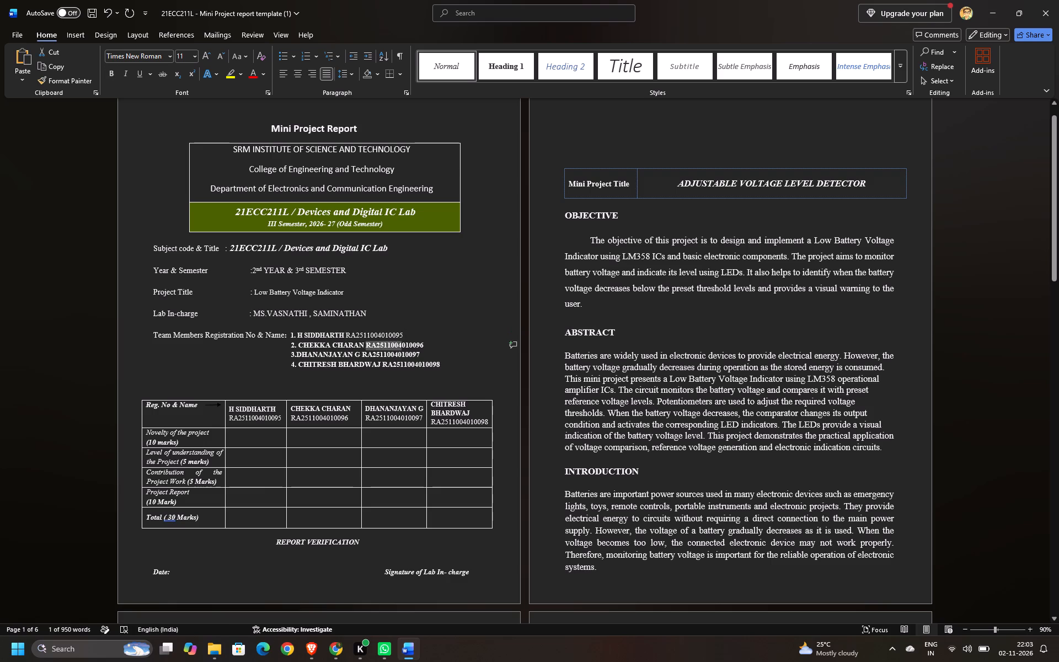
{"action": "left_click_drag", "start_coordinate": [407, 348], "coordinate": [424, 348]}
{"action": "key", "text": "ctrl+b"}
{"action": "left_click_drag", "start_coordinate": [361, 356], "coordinate": [422, 357]}
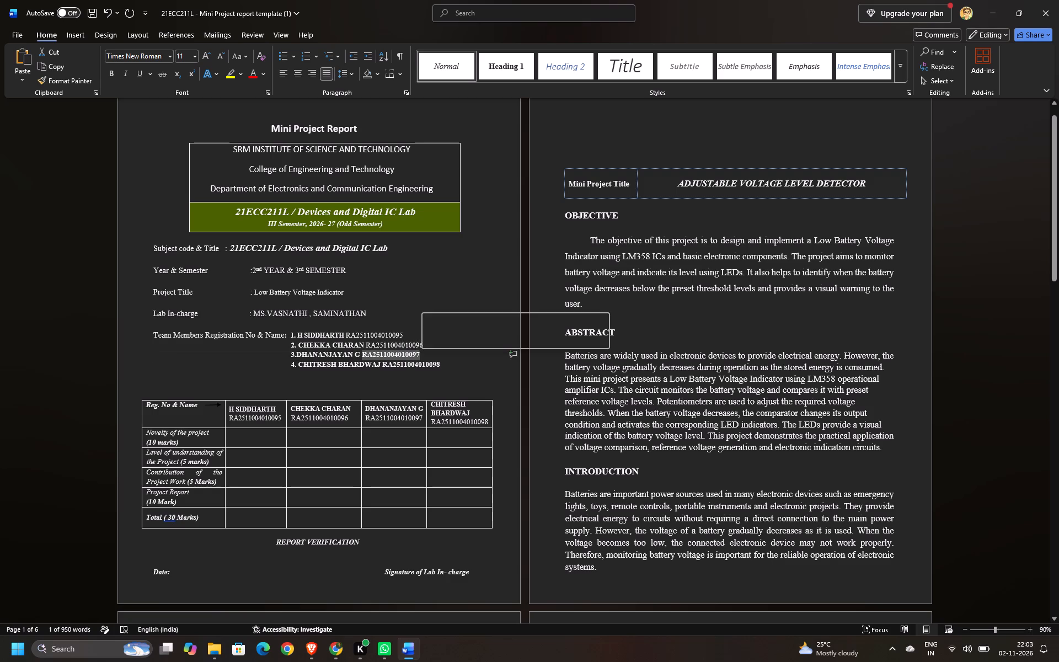
{"action": "key", "text": "ctrl+b"}
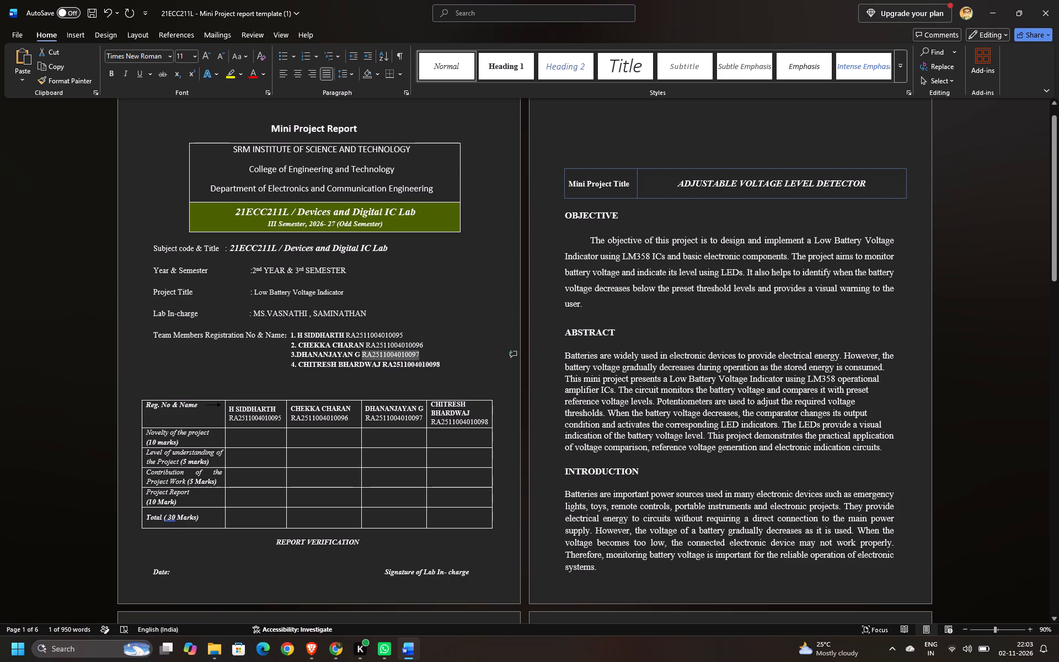
{"action": "left_click_drag", "start_coordinate": [383, 363], "coordinate": [448, 364]}
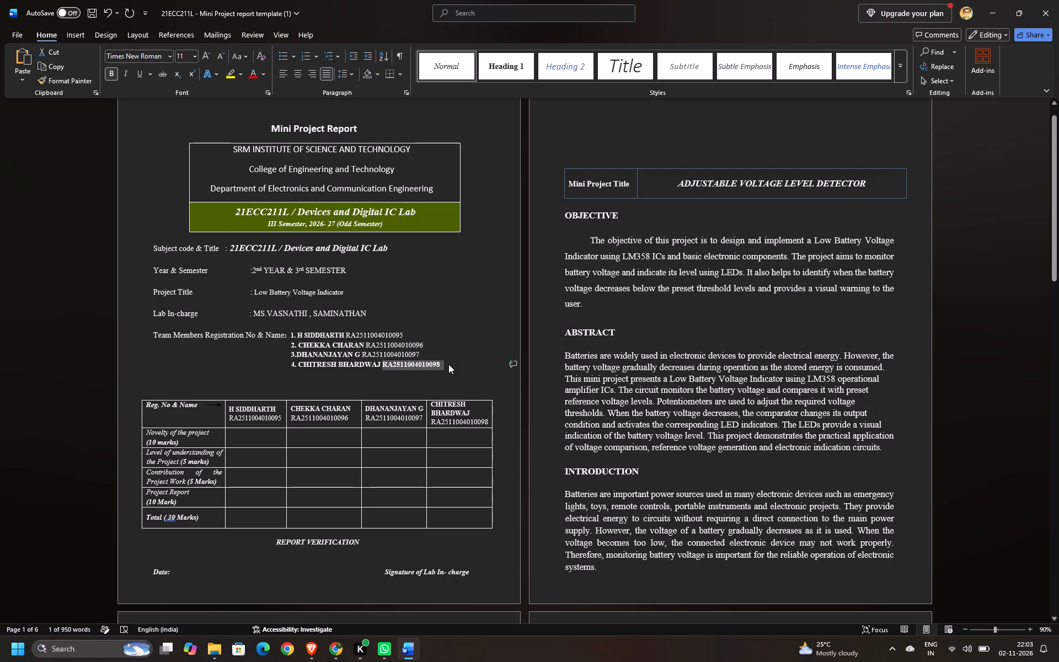
{"action": "key", "text": "ctrl+b"}
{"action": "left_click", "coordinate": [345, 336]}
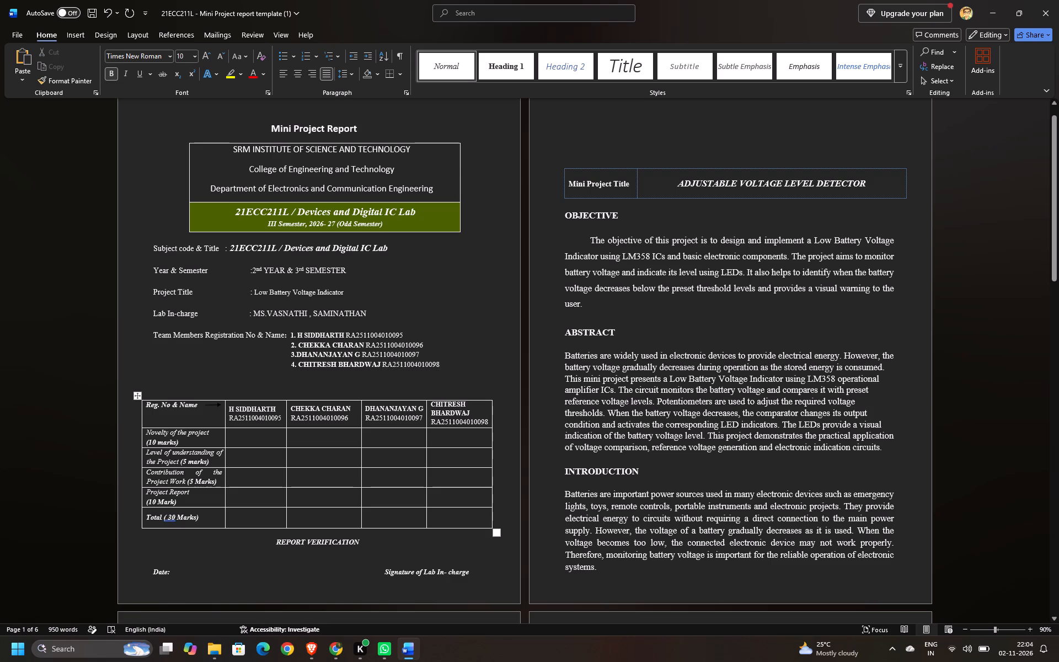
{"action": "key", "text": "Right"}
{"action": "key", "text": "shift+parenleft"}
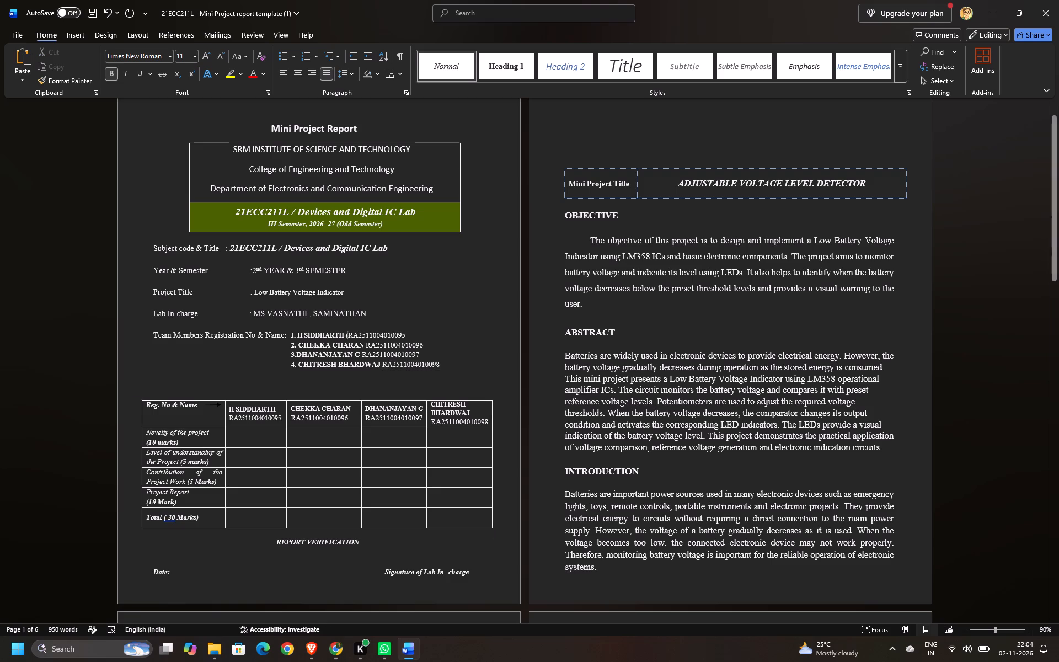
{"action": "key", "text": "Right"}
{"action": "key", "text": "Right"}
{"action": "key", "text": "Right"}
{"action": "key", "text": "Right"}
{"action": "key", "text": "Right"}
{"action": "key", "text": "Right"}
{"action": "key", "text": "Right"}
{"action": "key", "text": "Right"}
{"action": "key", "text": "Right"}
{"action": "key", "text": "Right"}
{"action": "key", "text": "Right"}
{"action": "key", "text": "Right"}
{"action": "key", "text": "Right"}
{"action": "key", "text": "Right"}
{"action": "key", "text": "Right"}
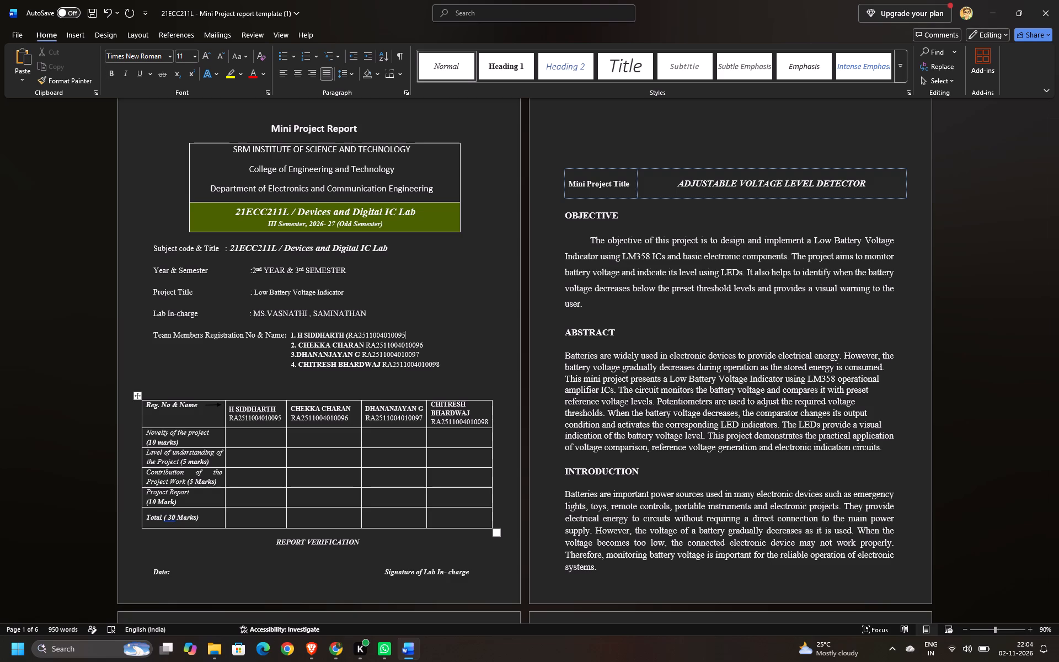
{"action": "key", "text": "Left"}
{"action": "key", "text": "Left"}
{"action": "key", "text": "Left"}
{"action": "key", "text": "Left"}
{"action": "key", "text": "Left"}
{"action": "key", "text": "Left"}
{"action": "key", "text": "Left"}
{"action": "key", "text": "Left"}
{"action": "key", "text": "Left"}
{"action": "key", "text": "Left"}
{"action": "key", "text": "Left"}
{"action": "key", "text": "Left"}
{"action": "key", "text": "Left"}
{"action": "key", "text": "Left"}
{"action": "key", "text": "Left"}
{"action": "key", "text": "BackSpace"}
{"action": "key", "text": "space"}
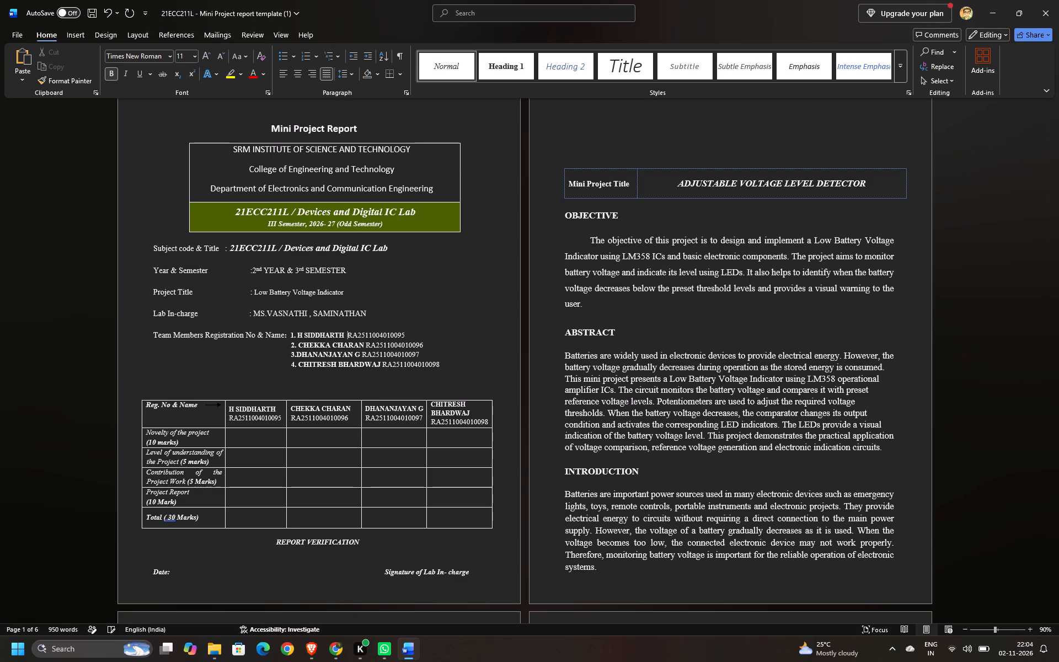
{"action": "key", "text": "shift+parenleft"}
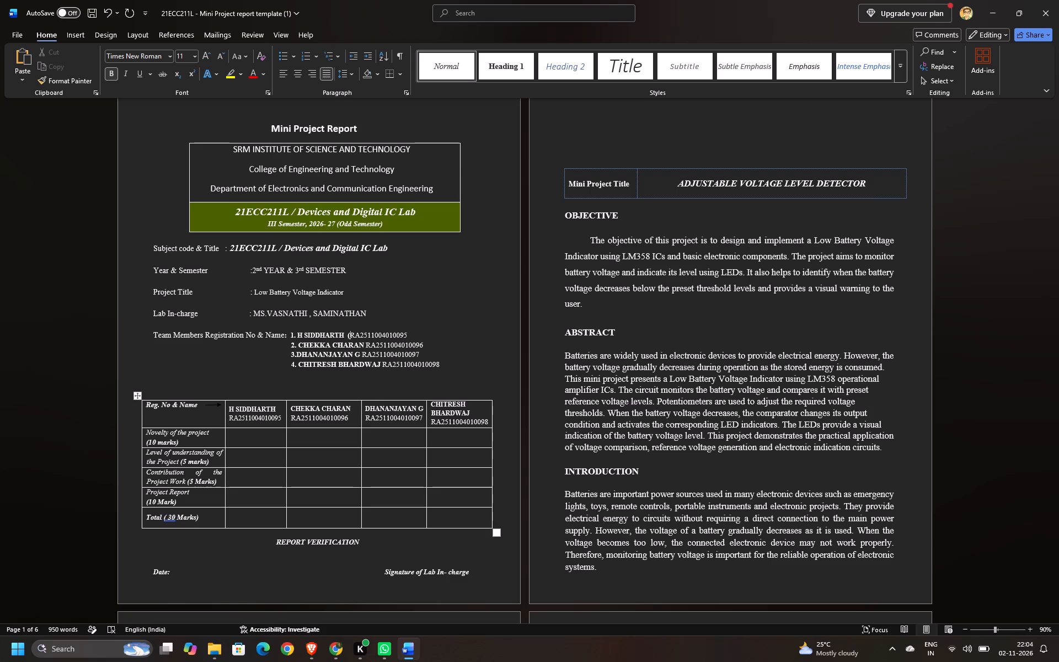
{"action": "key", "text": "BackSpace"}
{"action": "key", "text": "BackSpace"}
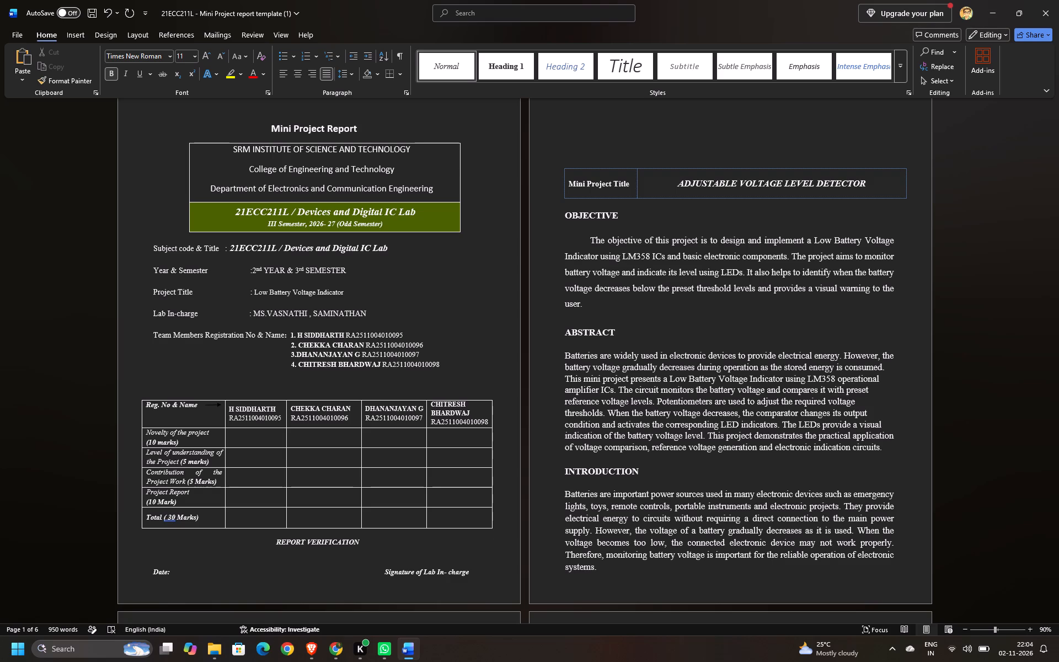
Enclose the first team member's registration number on the cover page in non-bold parentheses.
{"action": "left_click", "coordinate": [106, 74]}
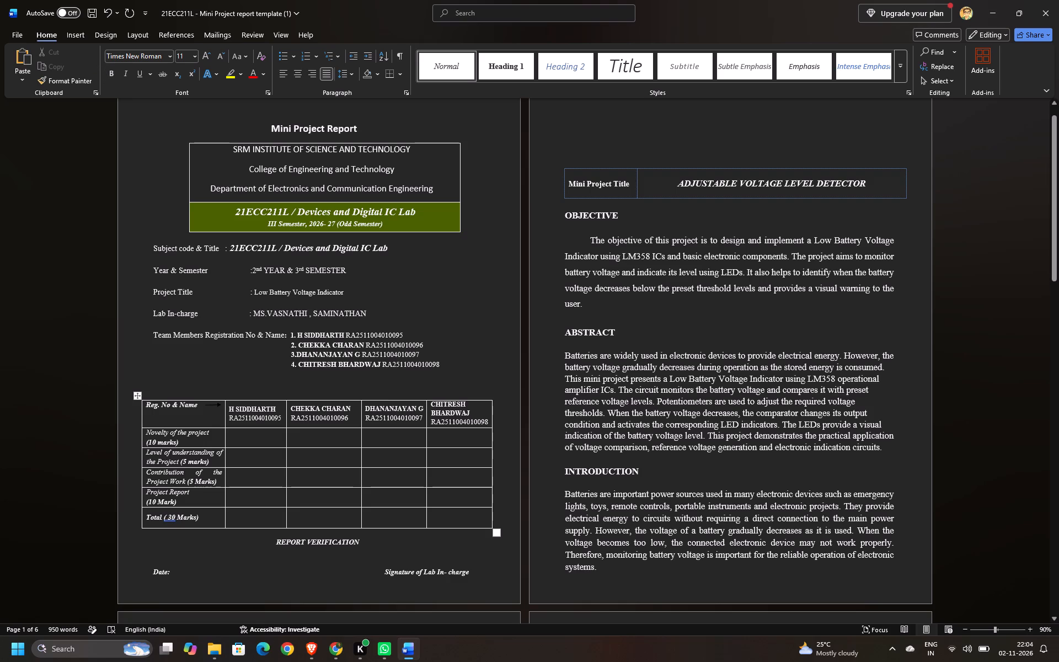
{"action": "key", "text": "shift+parenleft"}
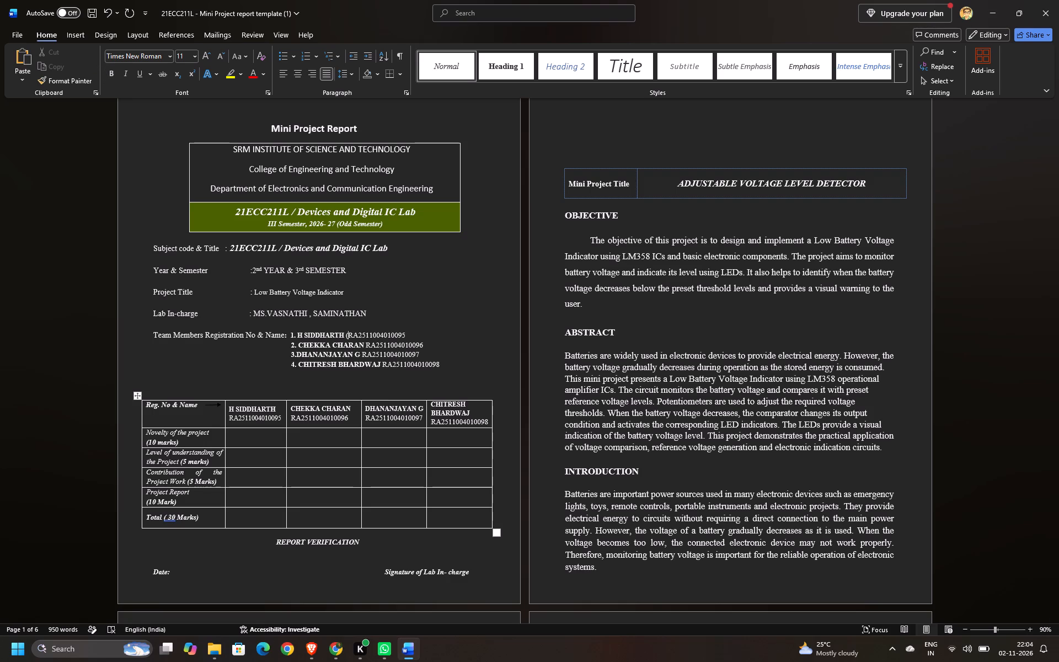
{"action": "key", "text": "Right"}
{"action": "key", "text": "Right"}
{"action": "key", "text": "Right"}
{"action": "key", "text": "Right"}
{"action": "key", "text": "Right"}
{"action": "key", "text": "Right"}
{"action": "key", "text": "Right"}
{"action": "key", "text": "Right"}
{"action": "key", "text": "Right"}
{"action": "key", "text": "Right"}
{"action": "key", "text": "Right"}
{"action": "key", "text": "Right"}
{"action": "key", "text": "Right"}
{"action": "key", "text": "Right"}
{"action": "key", "text": "Right"}
{"action": "key", "text": "shift+parenright"}
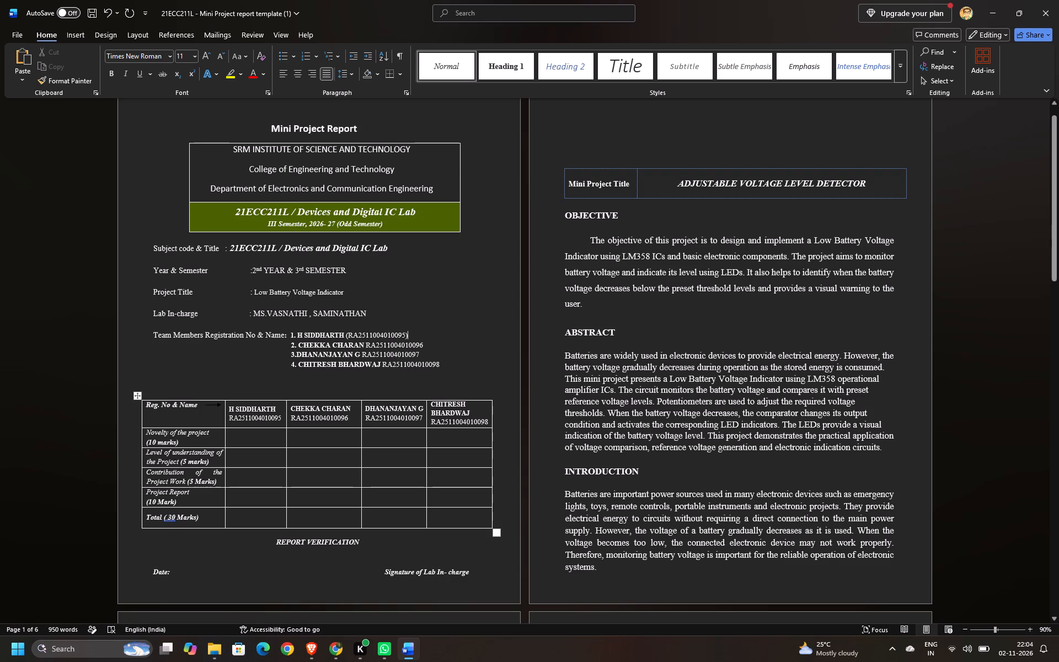
Enclose the second team member's registration number in non-bold parentheses.
{"action": "left_click", "coordinate": [422, 347]}
{"action": "key", "text": "shift+parenright"}
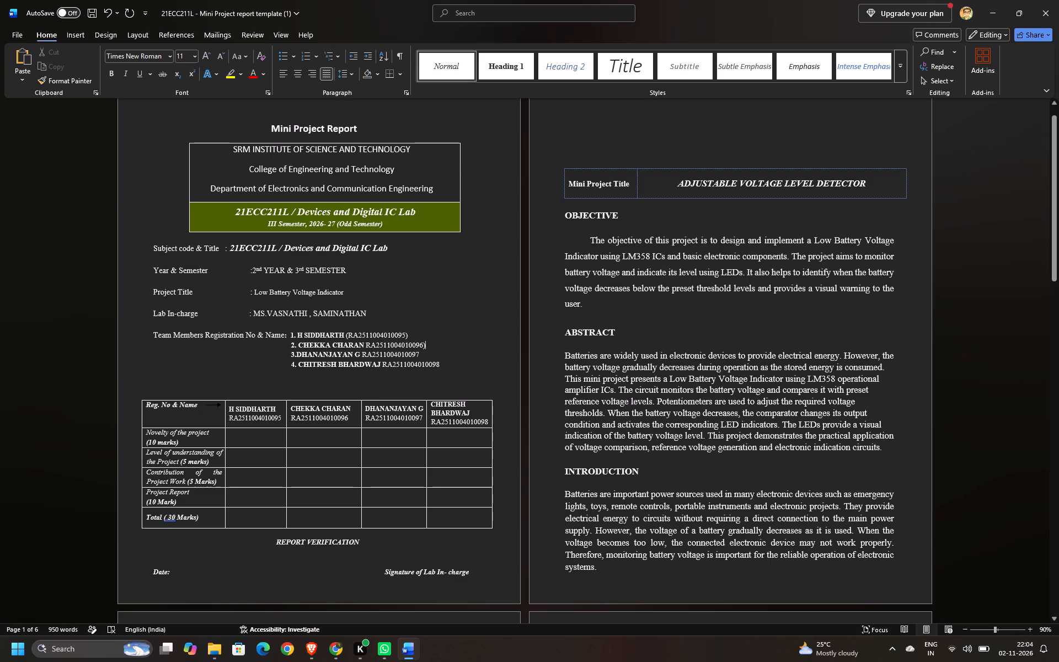
{"action": "left_click", "coordinate": [367, 346]}
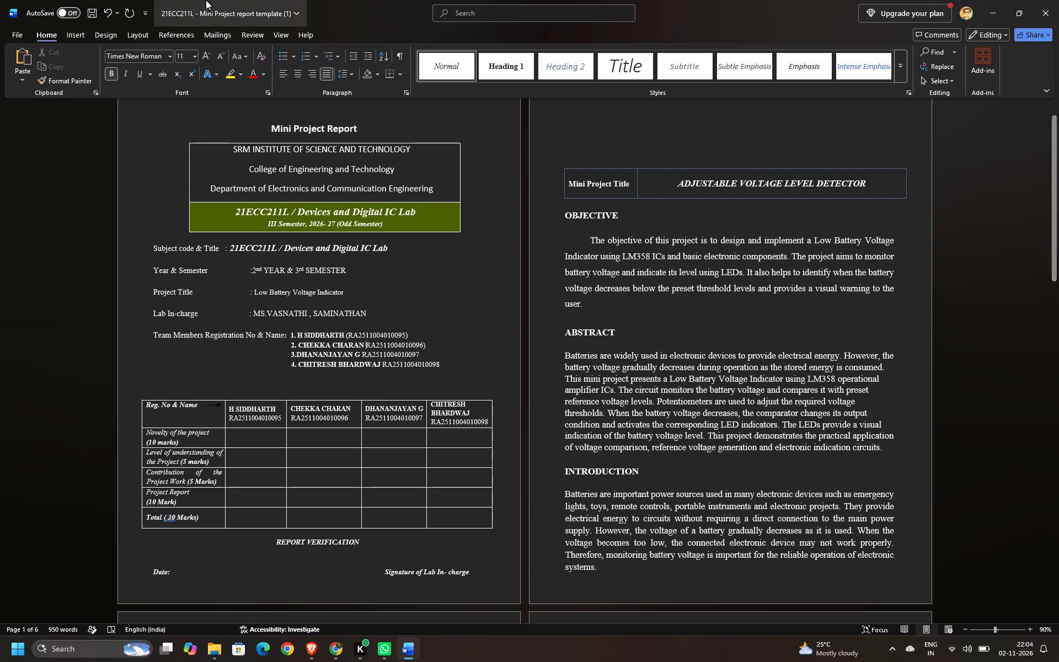
{"action": "key", "text": "b"}
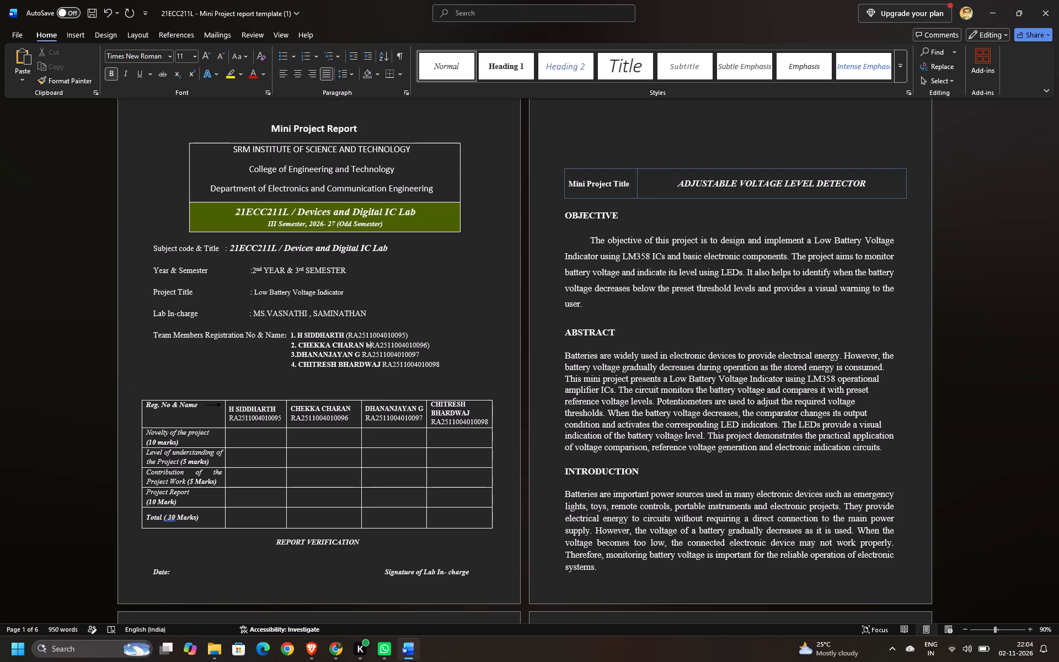
{"action": "key", "text": "BackSpace"}
{"action": "key", "text": "ctrl+b"}
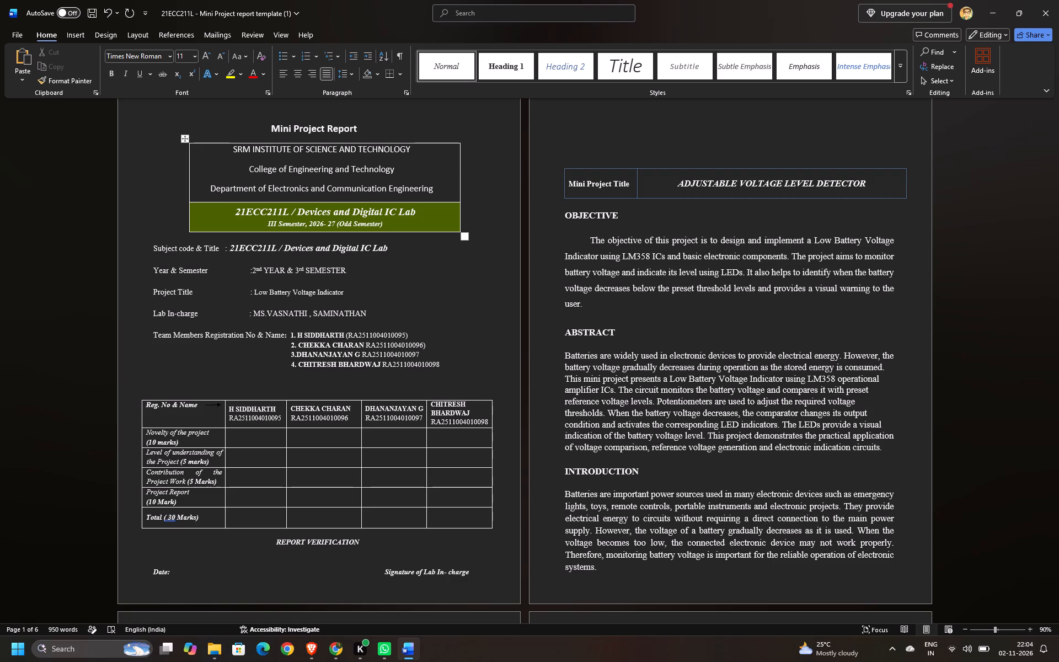
{"action": "key", "text": "shift+parenleft"}
Insert a non-bold opening parenthesis before the third and fourth team members' registration numbers.
{"action": "key", "text": "Down"}
{"action": "key", "text": "Left"}
{"action": "key", "text": "ctrl+b"}
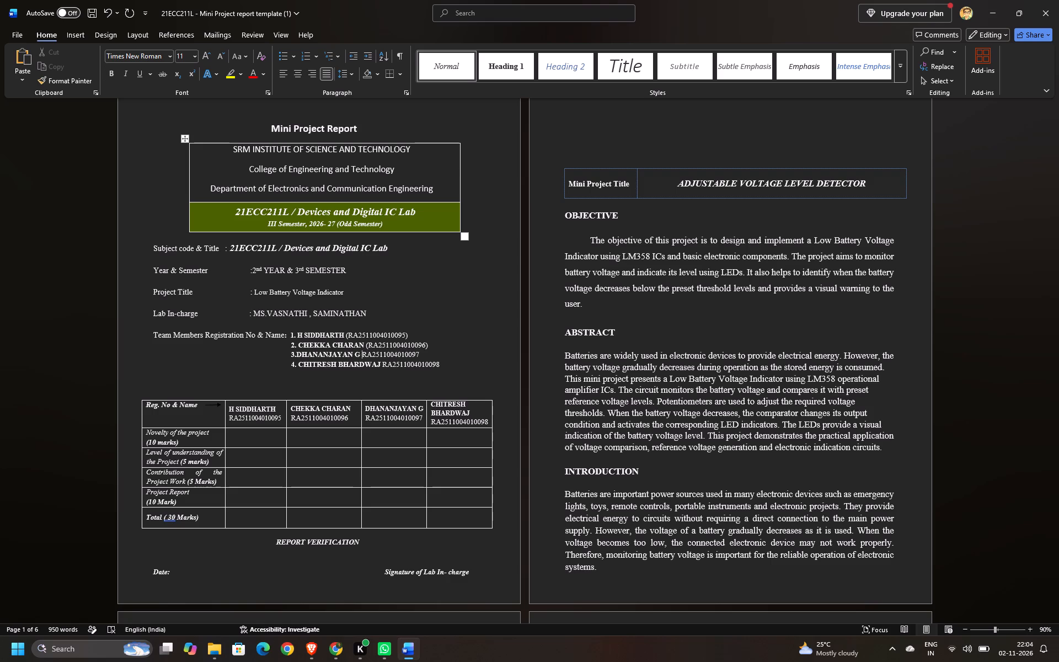
{"action": "key", "text": "shift+parenleft"}
{"action": "key", "text": "Down"}
{"action": "key", "text": "Right"}
{"action": "key", "text": "Right"}
{"action": "key", "text": "Right"}
{"action": "key", "text": "Right"}
{"action": "key", "text": "ctrl+c"}
{"action": "key", "text": "ctrl+i"}
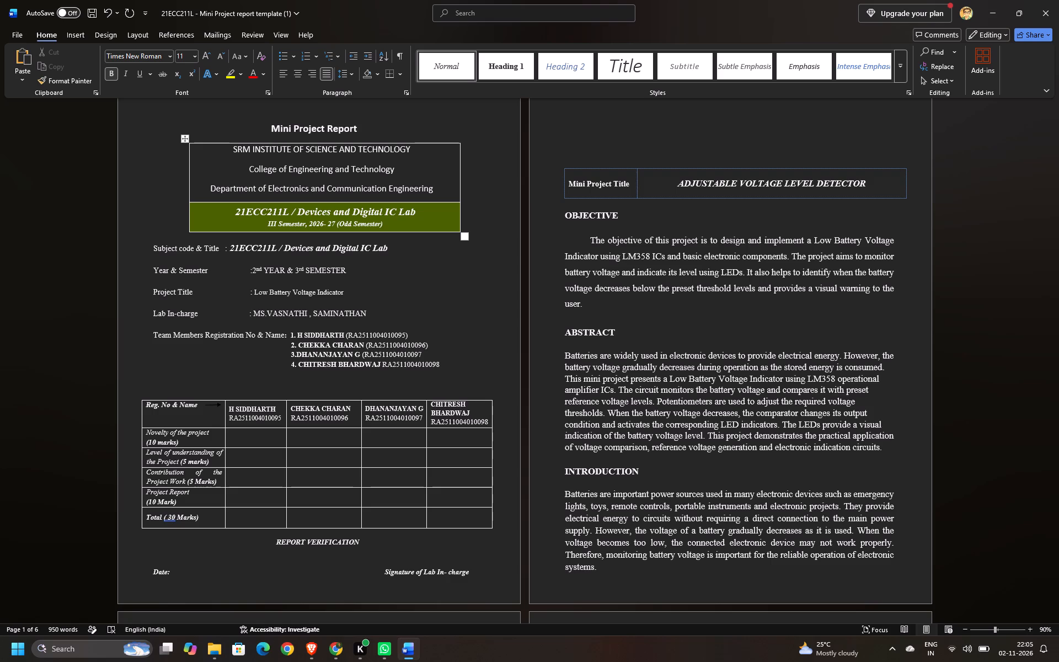
{"action": "key", "text": "shift+parenleft"}
{"action": "key", "text": "ctrl+b"}
{"action": "key", "text": "BackSpace"}
{"action": "key", "text": "ctrl+b"}
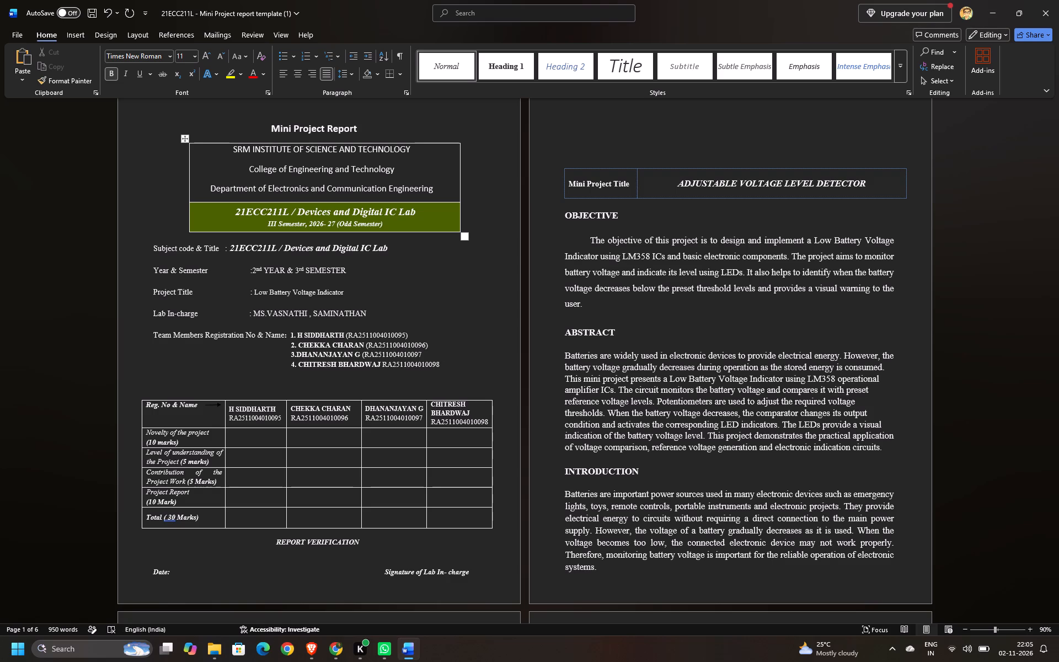
{"action": "key", "text": "shift+parenleft"}
Add the closing parentheses after the fourth and third team members' registration numbers.
{"action": "key", "text": "Right"}
{"action": "key", "text": "Right"}
{"action": "key", "text": "Right"}
{"action": "key", "text": "Right"}
{"action": "key", "text": "Right"}
{"action": "key", "text": "Right"}
{"action": "key", "text": "Right"}
{"action": "key", "text": "Right"}
{"action": "key", "text": "Right"}
{"action": "key", "text": "Right"}
{"action": "key", "text": "Right"}
{"action": "key", "text": "Right"}
{"action": "key", "text": "Right"}
{"action": "key", "text": "Right"}
{"action": "key", "text": "Right"}
{"action": "key", "text": "Right"}
{"action": "key", "text": "Left"}
{"action": "key", "text": "Left"}
{"action": "key", "text": "Right"}
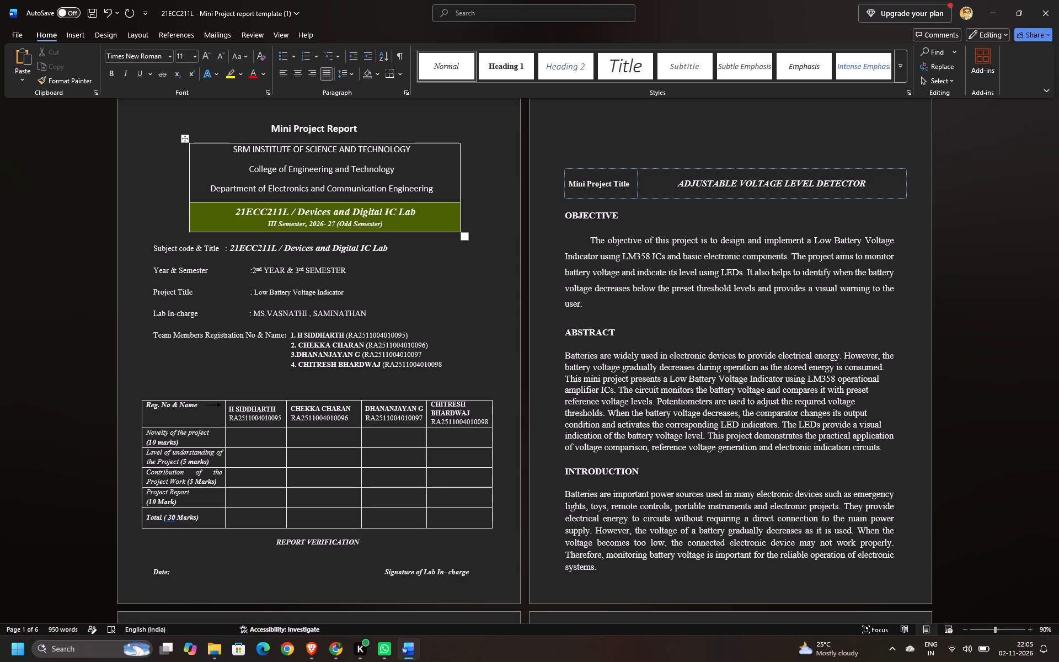
{"action": "key", "text": "shift+parenright"}
{"action": "key", "text": "Up"}
{"action": "key", "text": "shift+parenright"}
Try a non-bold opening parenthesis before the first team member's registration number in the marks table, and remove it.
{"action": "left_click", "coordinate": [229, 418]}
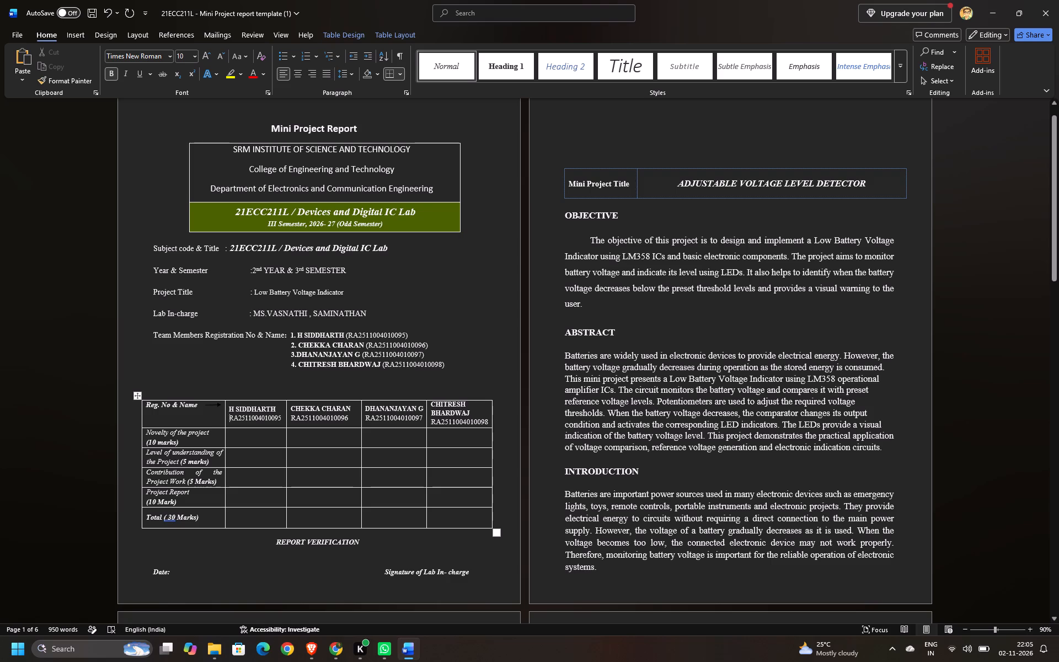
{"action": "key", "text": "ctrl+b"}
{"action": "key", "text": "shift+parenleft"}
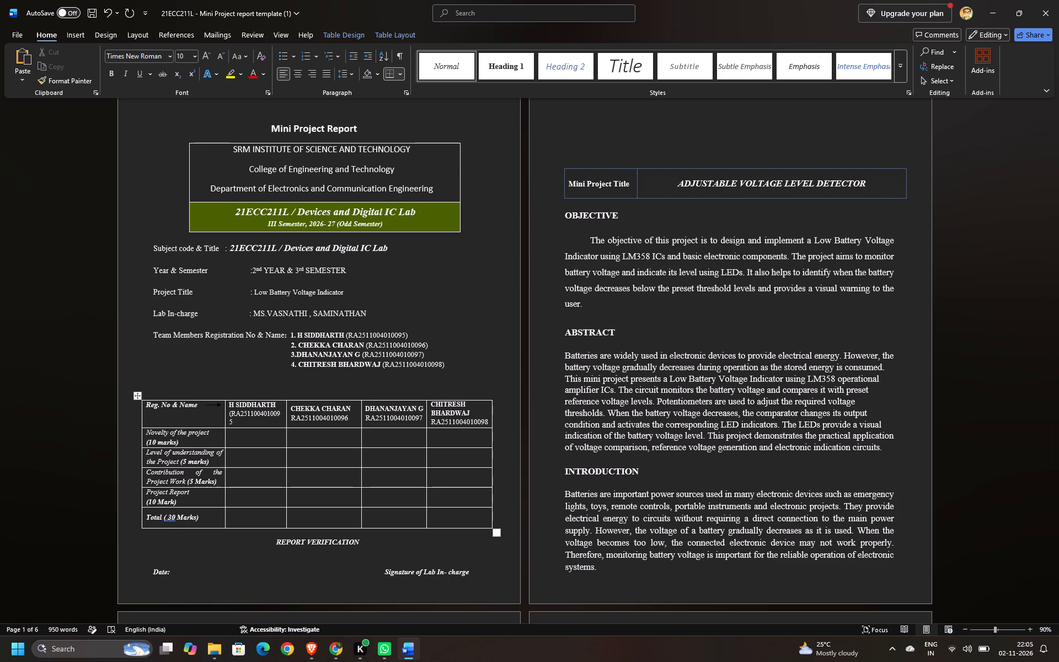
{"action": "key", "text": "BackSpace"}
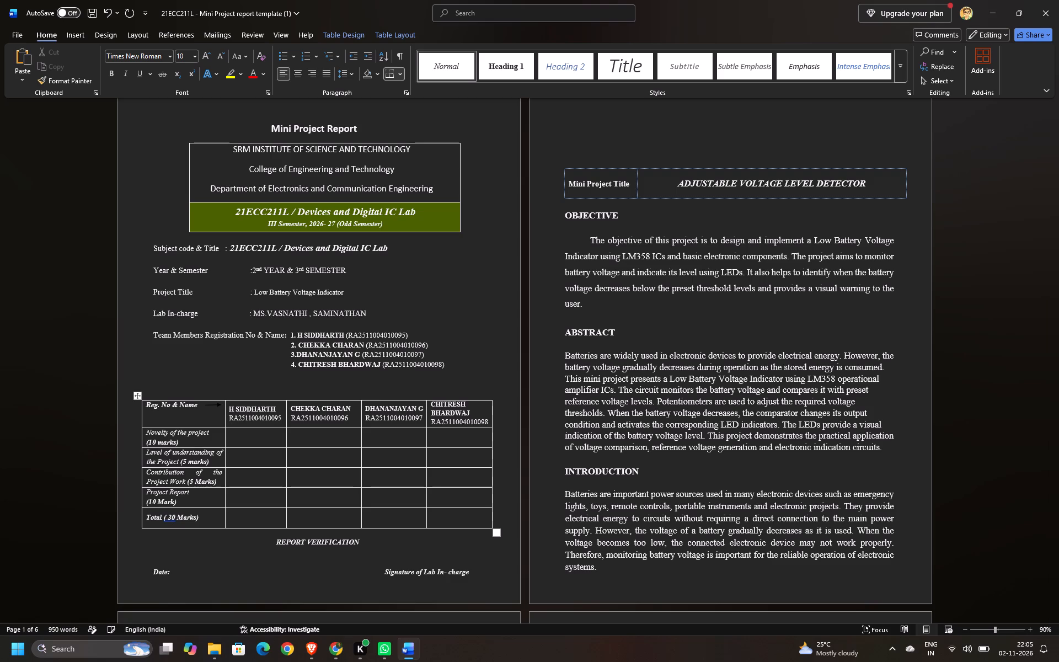
Dismiss the proofing flag on "( 30" in the Total row of the cover page marks table.
{"action": "scroll", "coordinate": [298, 537], "scroll_direction": "down", "scroll_amount": 1}
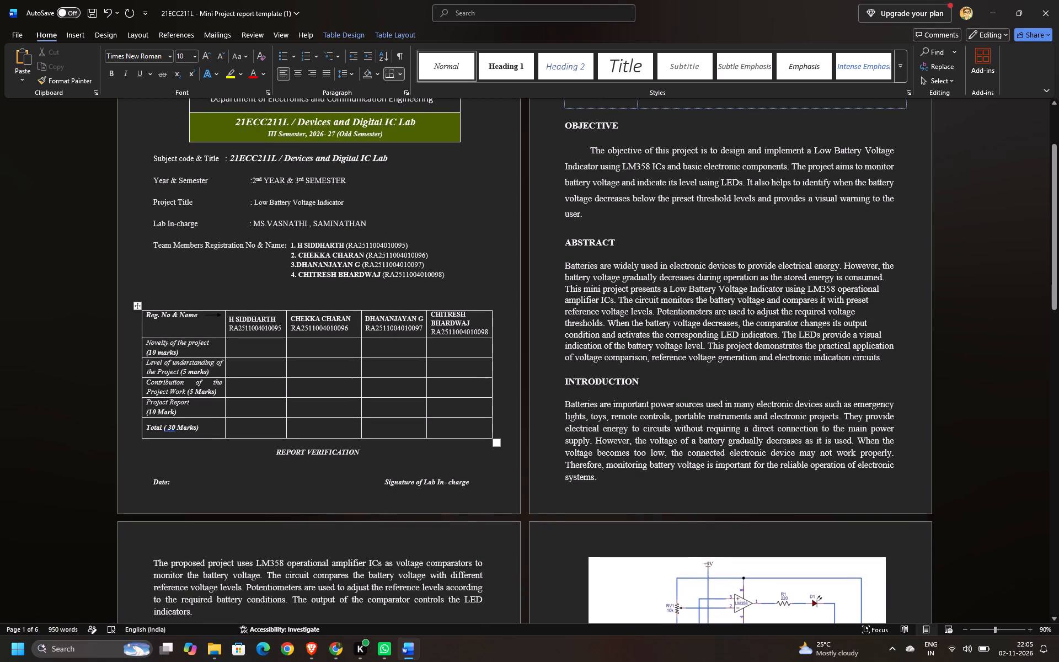
{"action": "left_click", "coordinate": [174, 428]}
{"action": "right_click", "coordinate": [174, 428]}
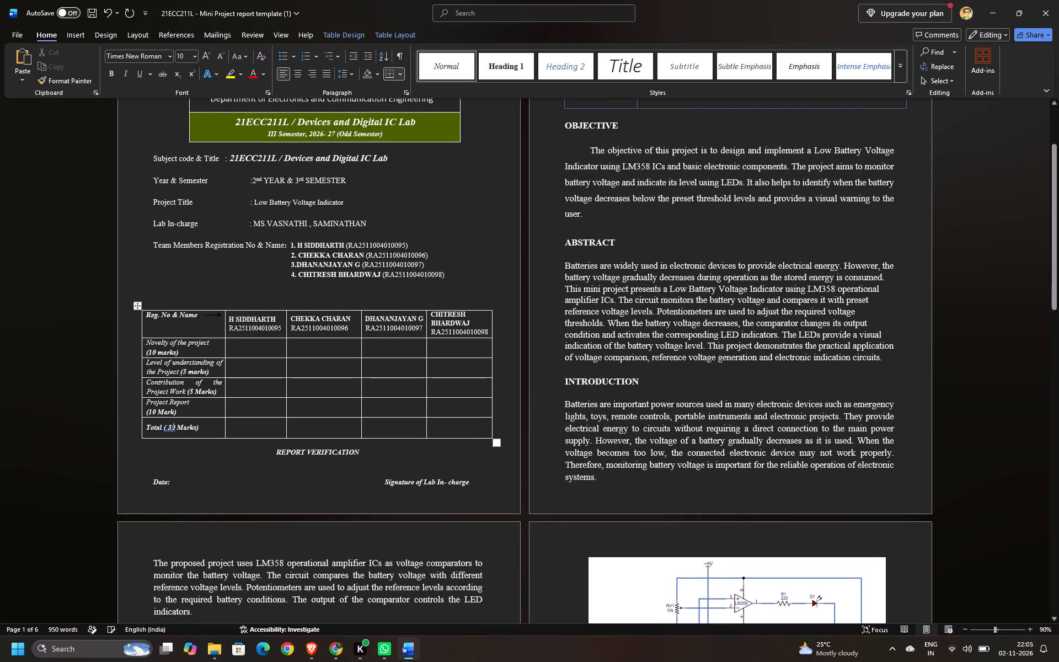
{"action": "left_click", "coordinate": [153, 451]}
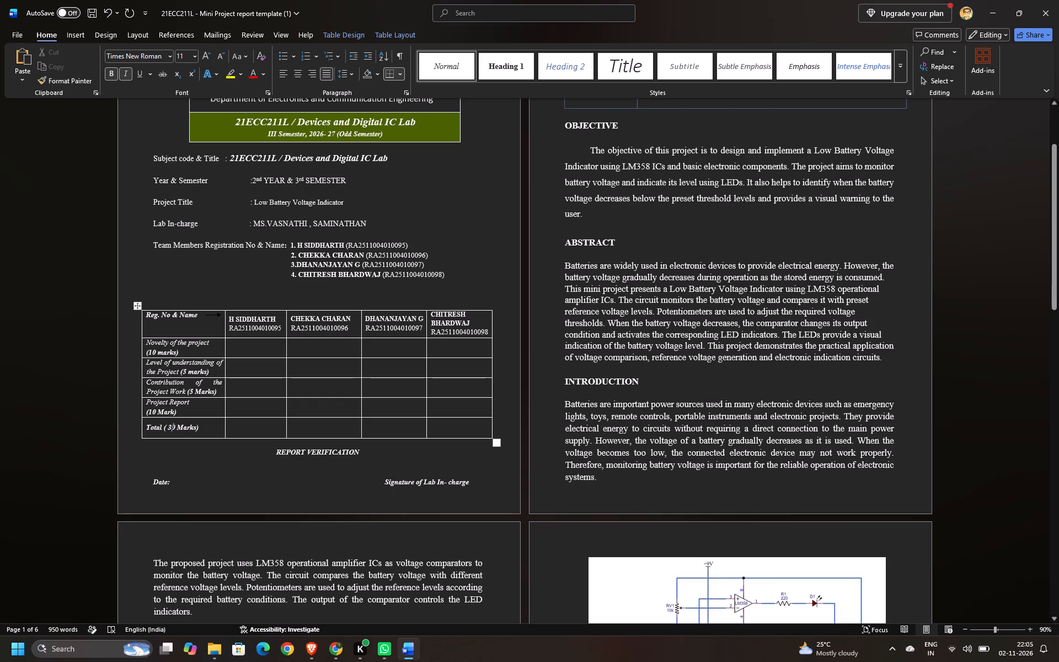
{"action": "left_click", "coordinate": [167, 429]}
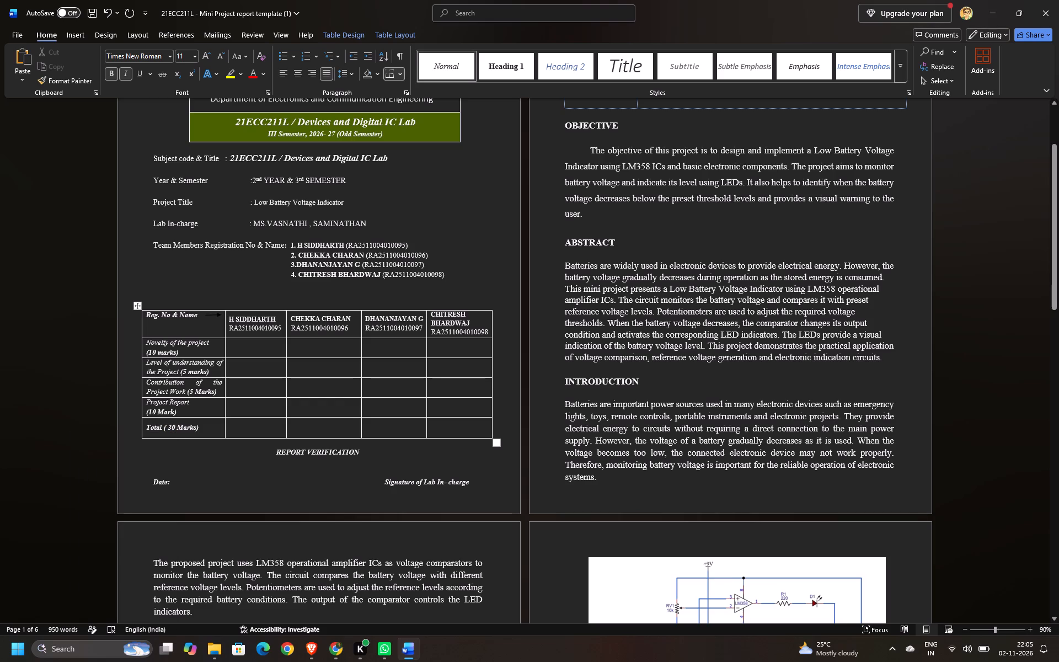
Look over the report from the cover page through the circuit diagram, results, conclusion and references.
{"action": "left_click", "coordinate": [138, 498]}
{"action": "key", "text": "Right"}
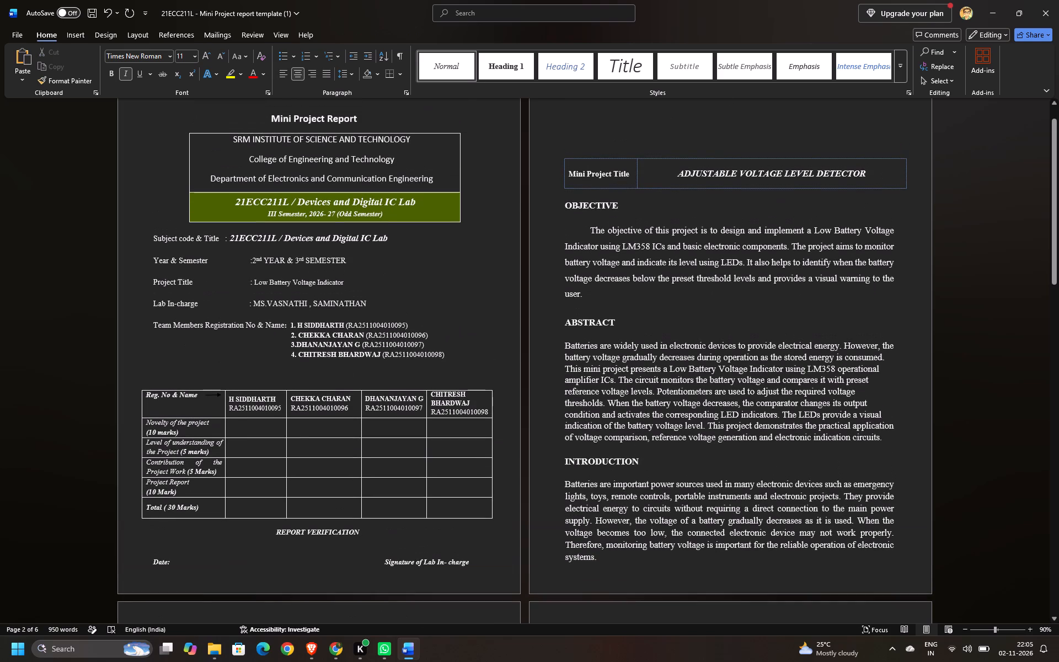
{"action": "scroll", "coordinate": [138, 498], "scroll_direction": "up", "scroll_amount": 1}
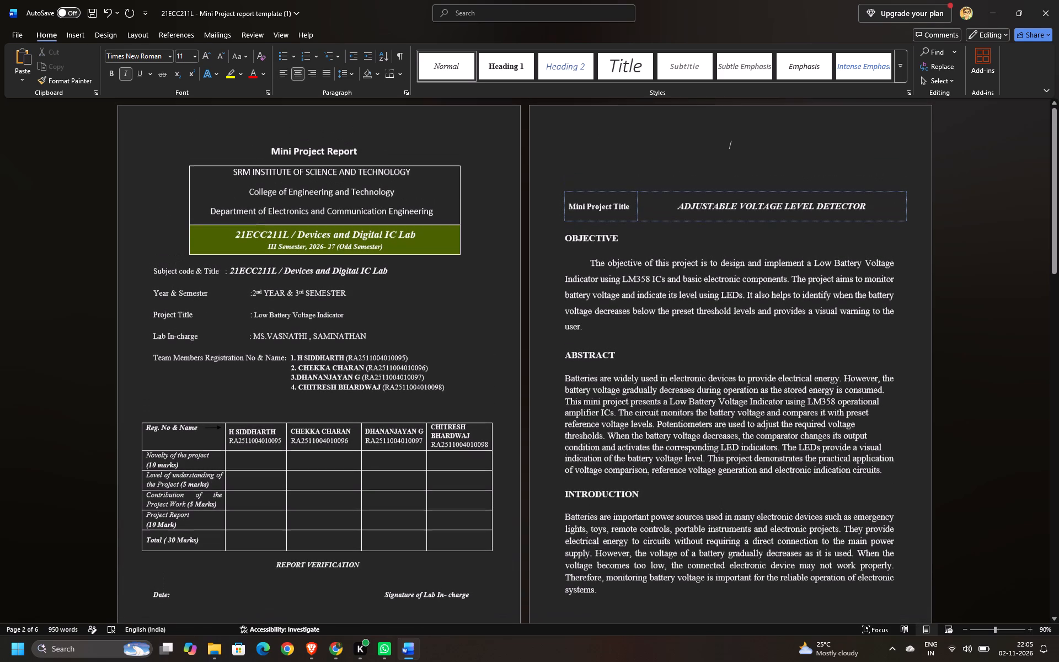
{"action": "left_click", "coordinate": [110, 488]}
{"action": "double_click", "coordinate": [90, 504]}
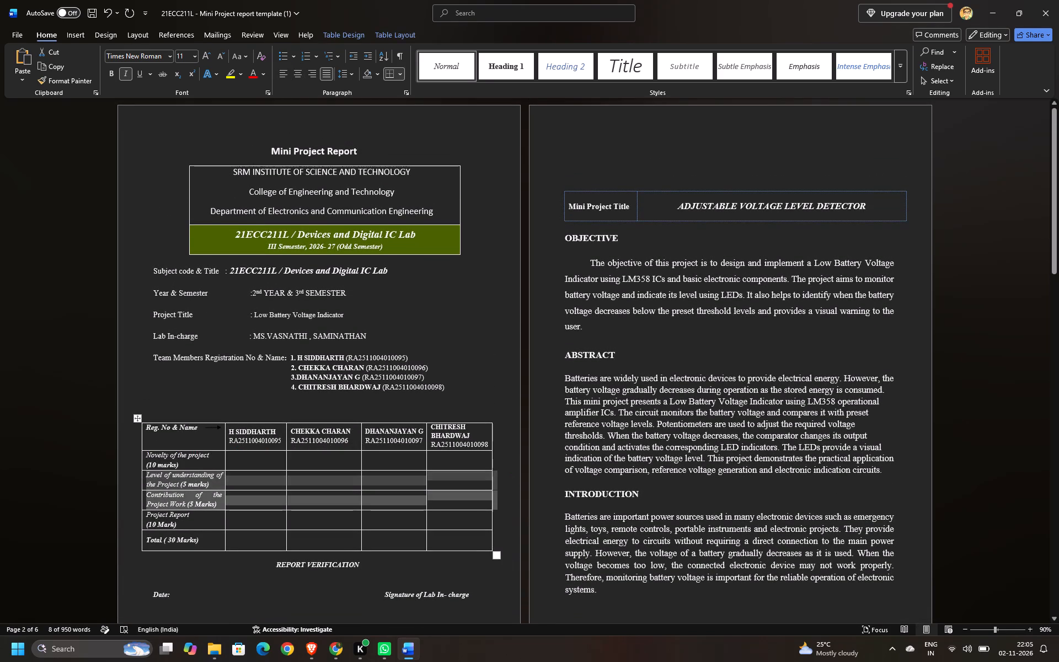
{"action": "scroll", "coordinate": [90, 504], "scroll_direction": "down", "scroll_amount": 2}
{"action": "left_click", "coordinate": [90, 504]}
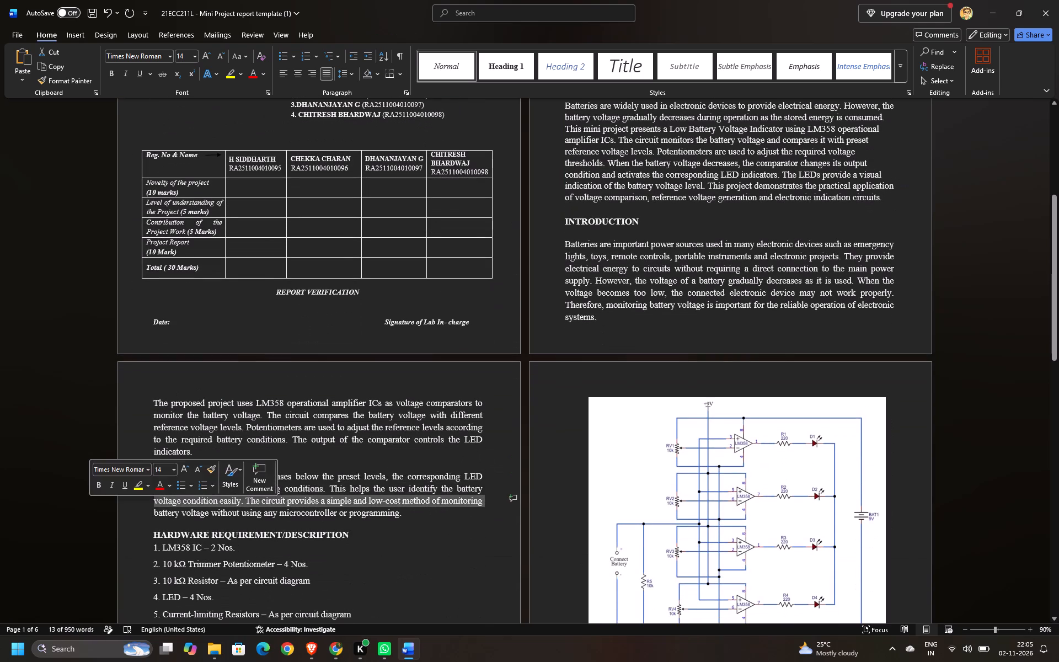
{"action": "left_click", "coordinate": [126, 536]}
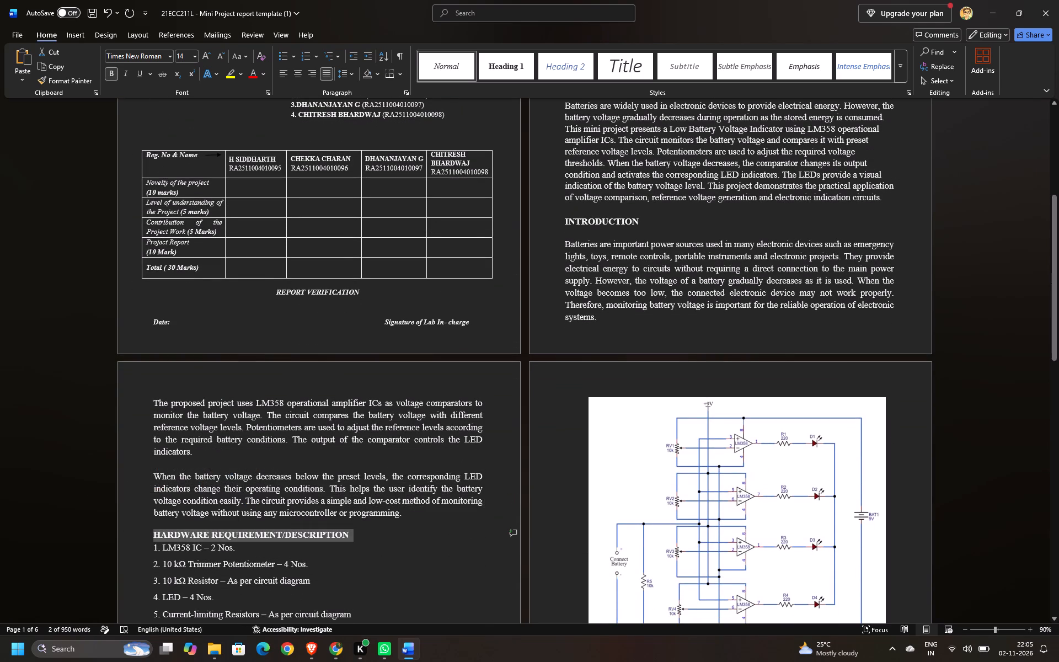
{"action": "left_click", "coordinate": [548, 383]}
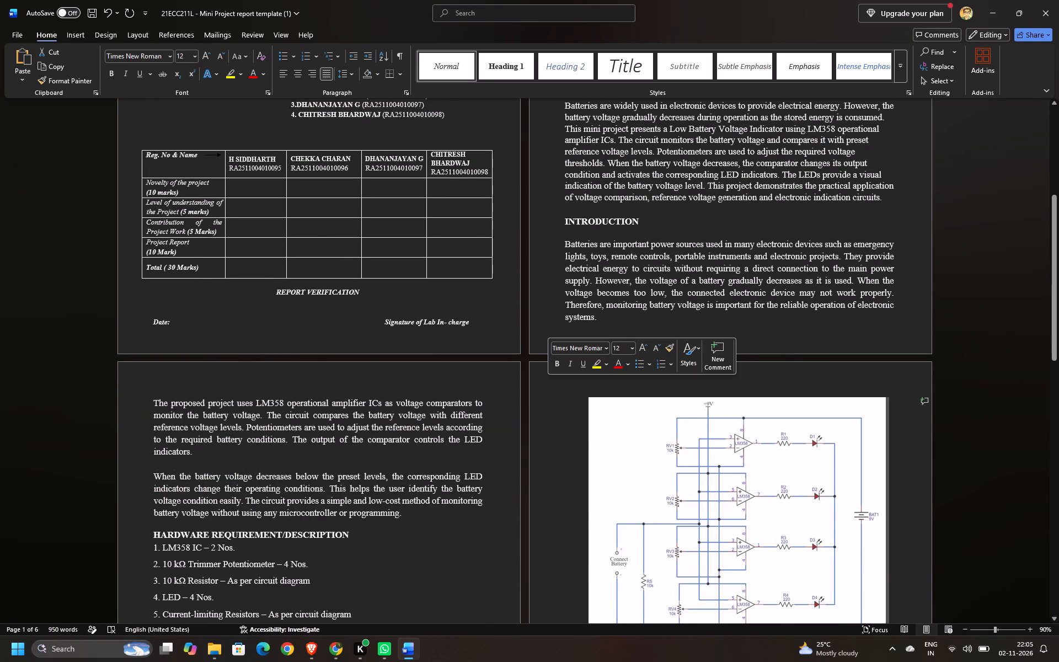
{"action": "scroll", "coordinate": [548, 383], "scroll_direction": "down", "scroll_amount": 5}
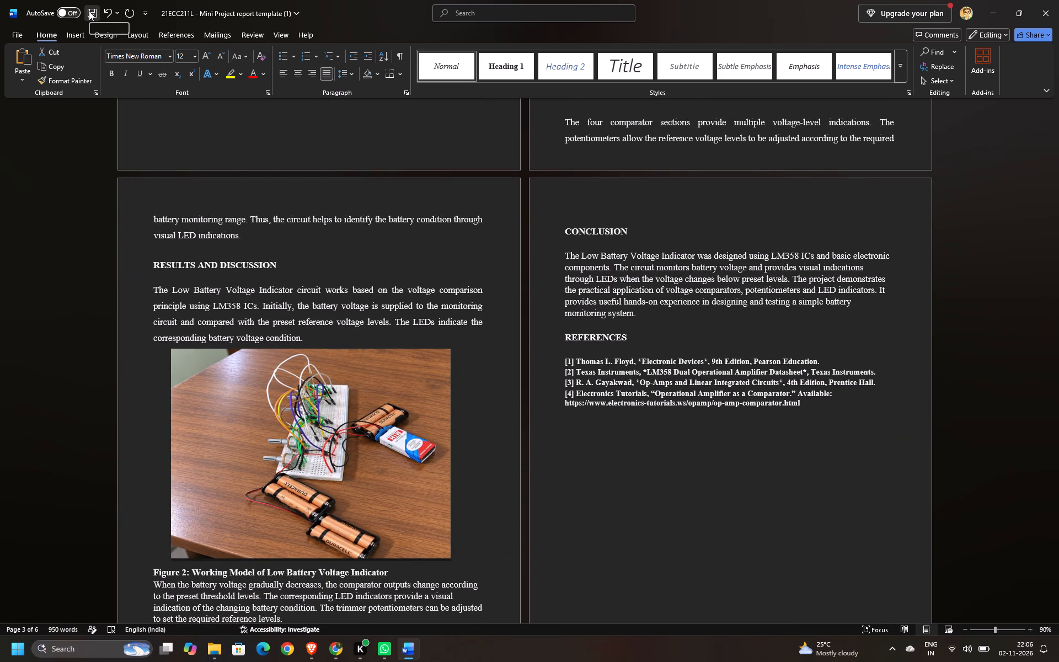
Save the corrected report under its current file name.
{"action": "key", "text": "ctrl+s"}
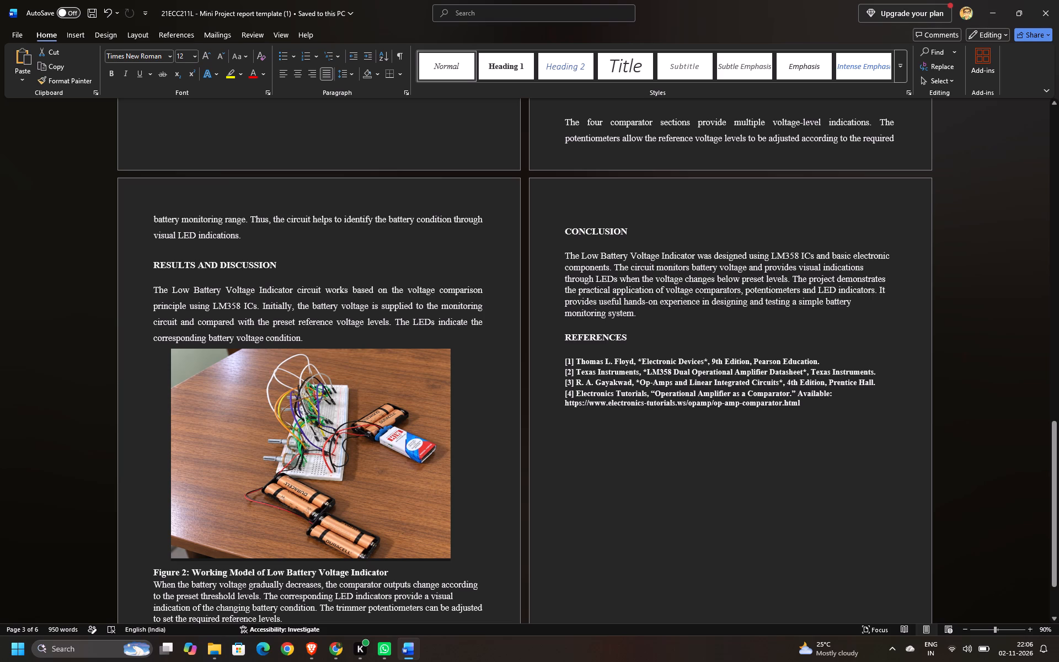
Save a copy of the report as a Word document named "Sidd report" in the Downloads folder.
{"action": "left_click", "coordinate": [14, 41]}
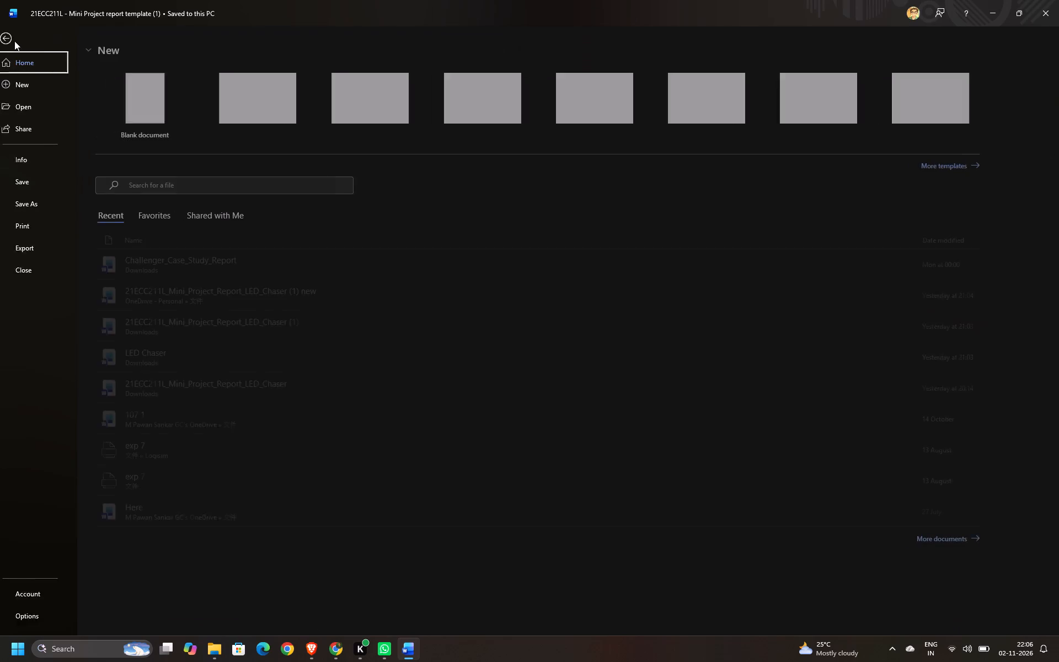
{"action": "left_click", "coordinate": [50, 211]}
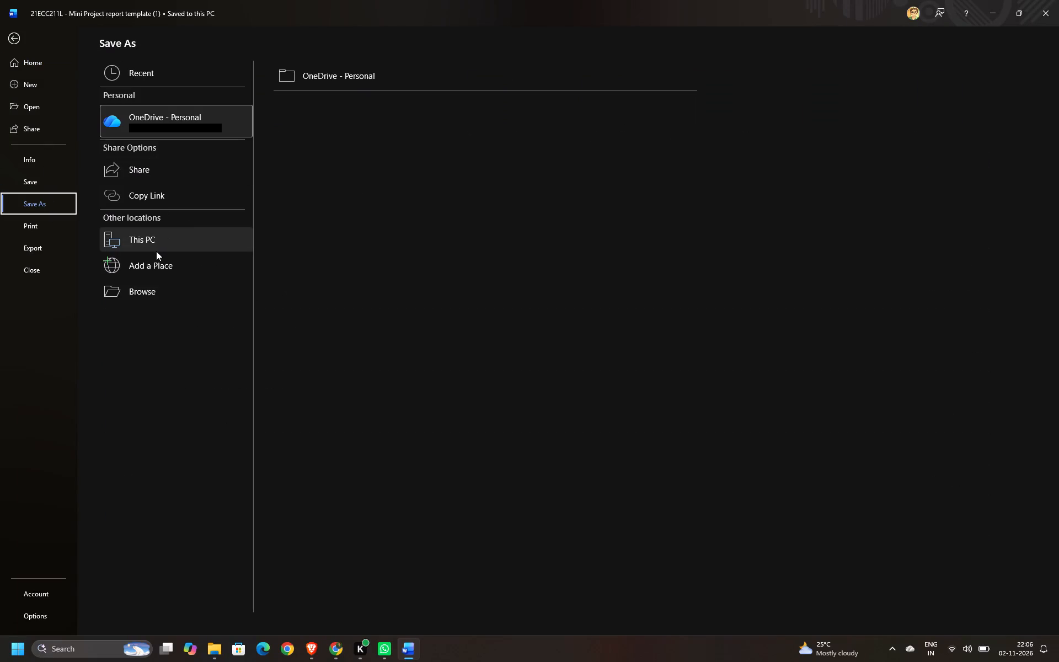
{"action": "left_click", "coordinate": [156, 251]}
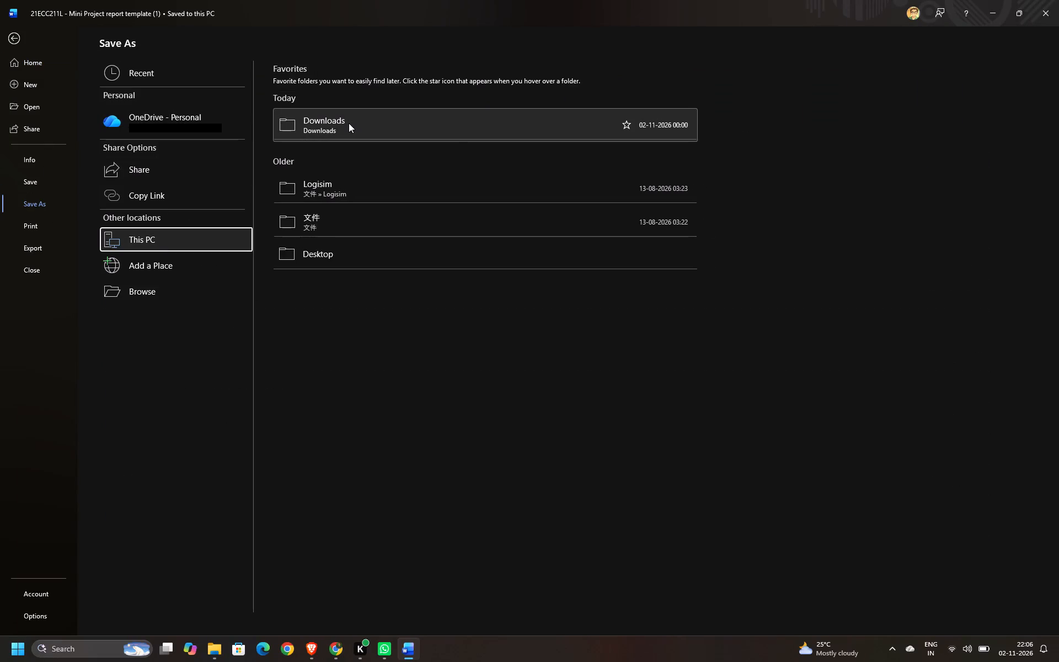
{"action": "left_click", "coordinate": [349, 123]}
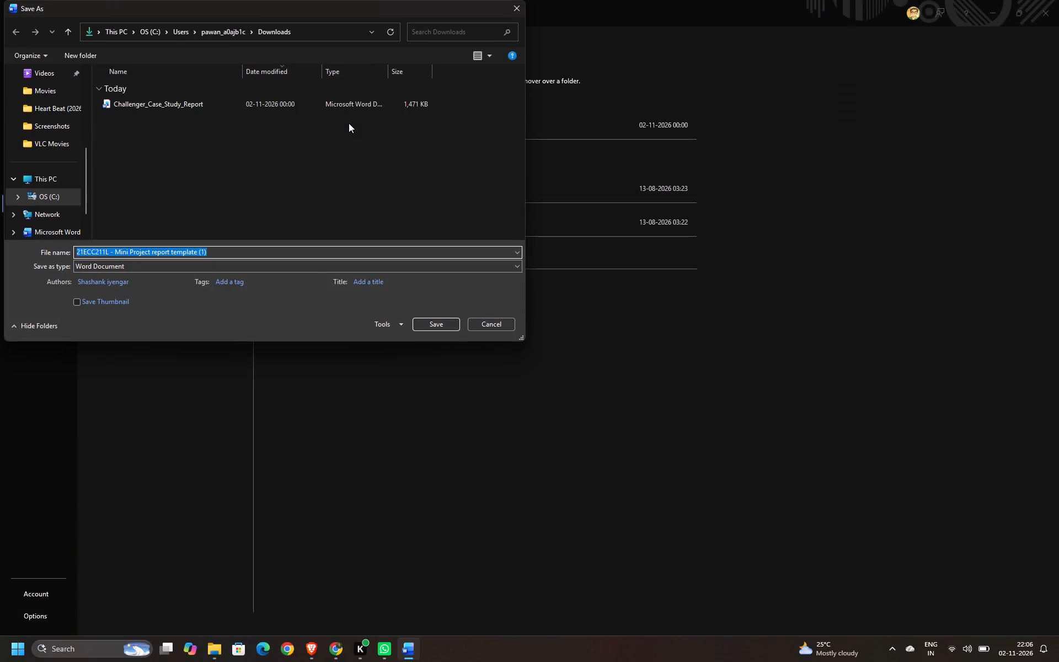
{"action": "key", "text": "BackSpace"}
{"action": "type", "text": "Sidd re"}
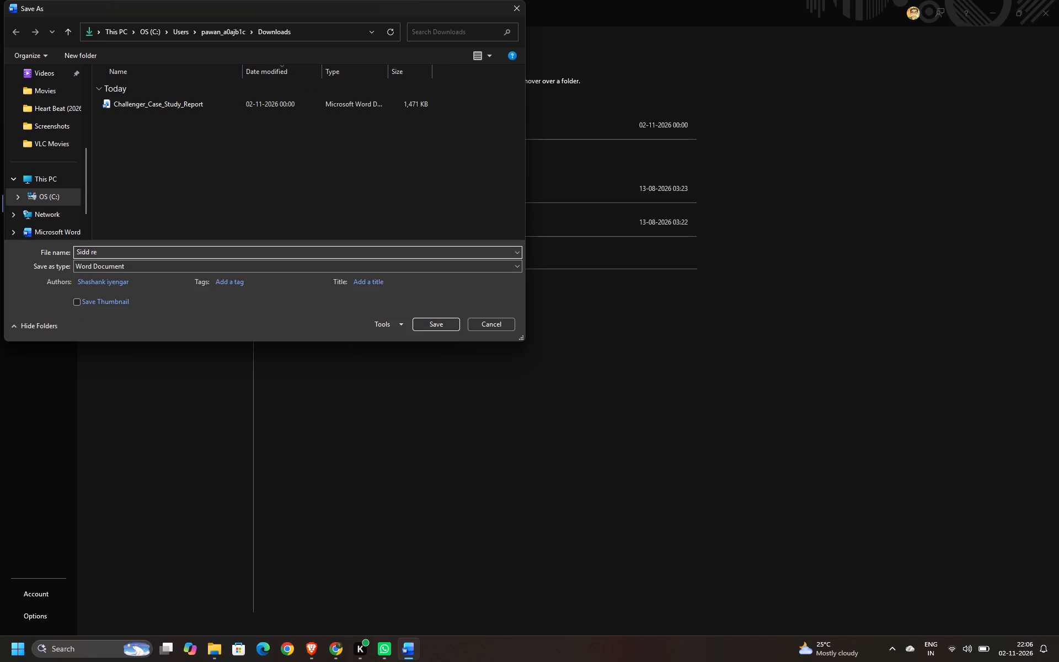
{"action": "type", "text": "port"}
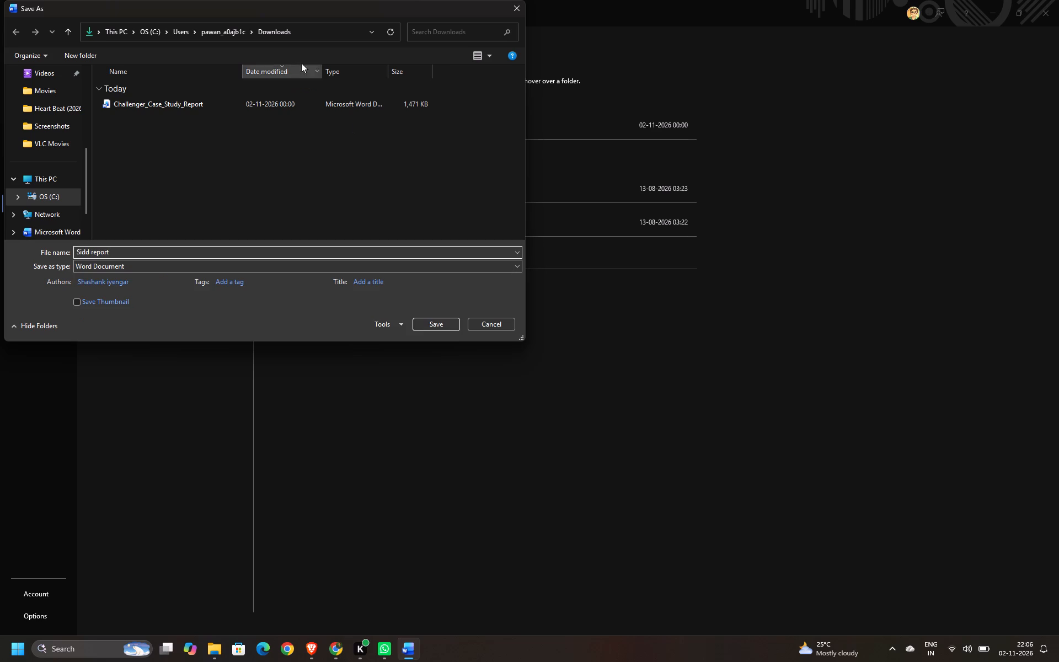
{"action": "left_click", "coordinate": [422, 326]}
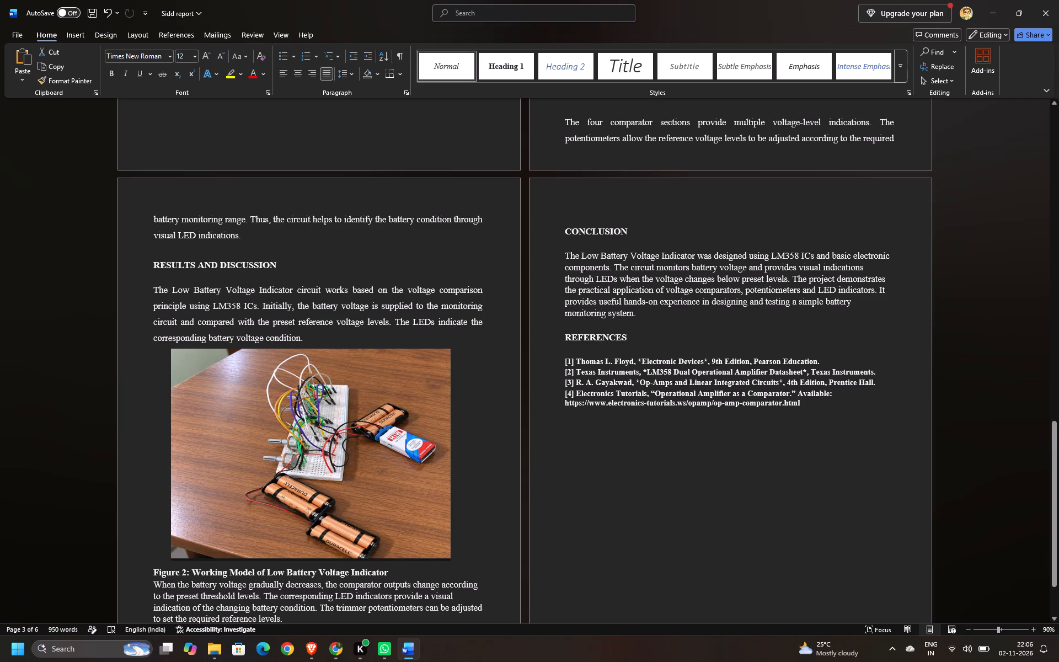
Save the report in the Downloads folder in PDF format, keeping the file name "Sidd report".
{"action": "left_click", "coordinate": [26, 36]}
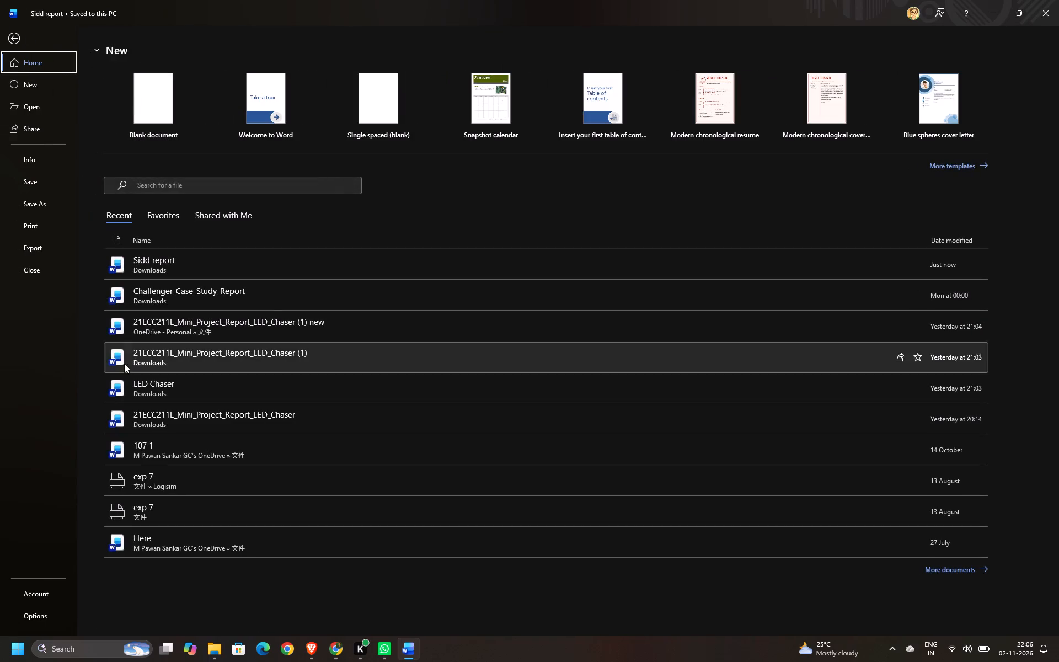
{"action": "left_click", "coordinate": [45, 194]}
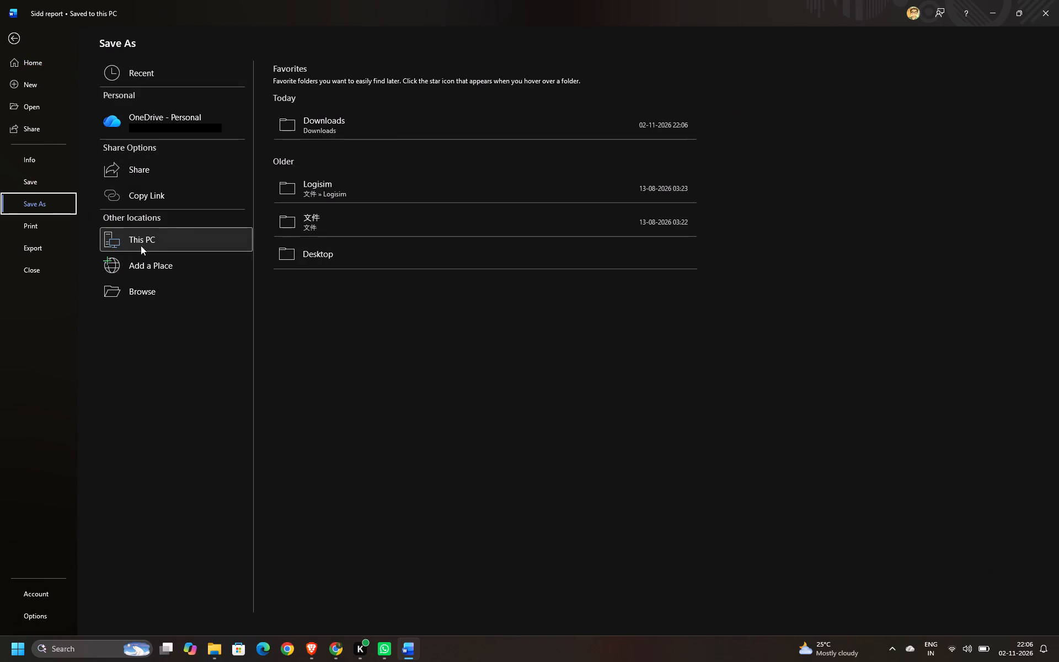
{"action": "double_click", "coordinate": [317, 129]}
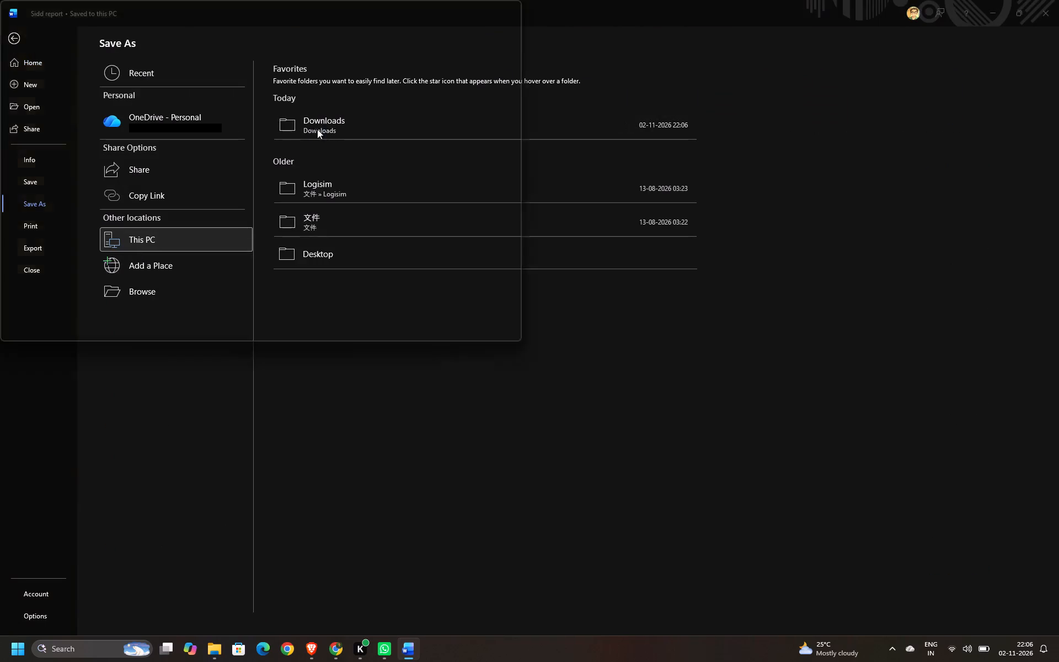
{"action": "left_click", "coordinate": [142, 268]}
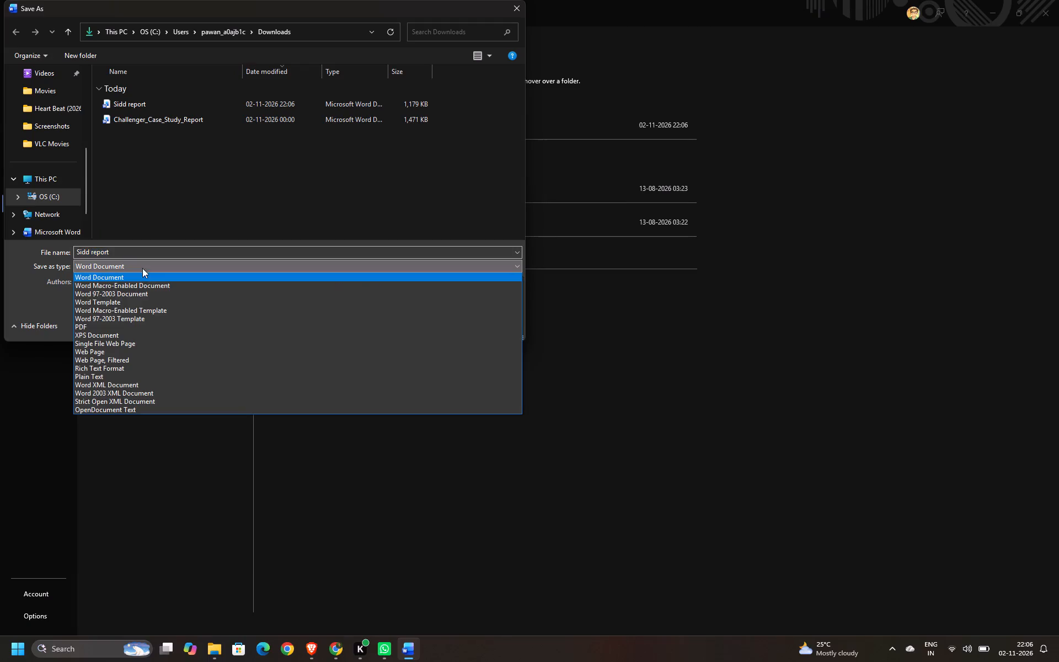
{"action": "left_click", "coordinate": [122, 328]}
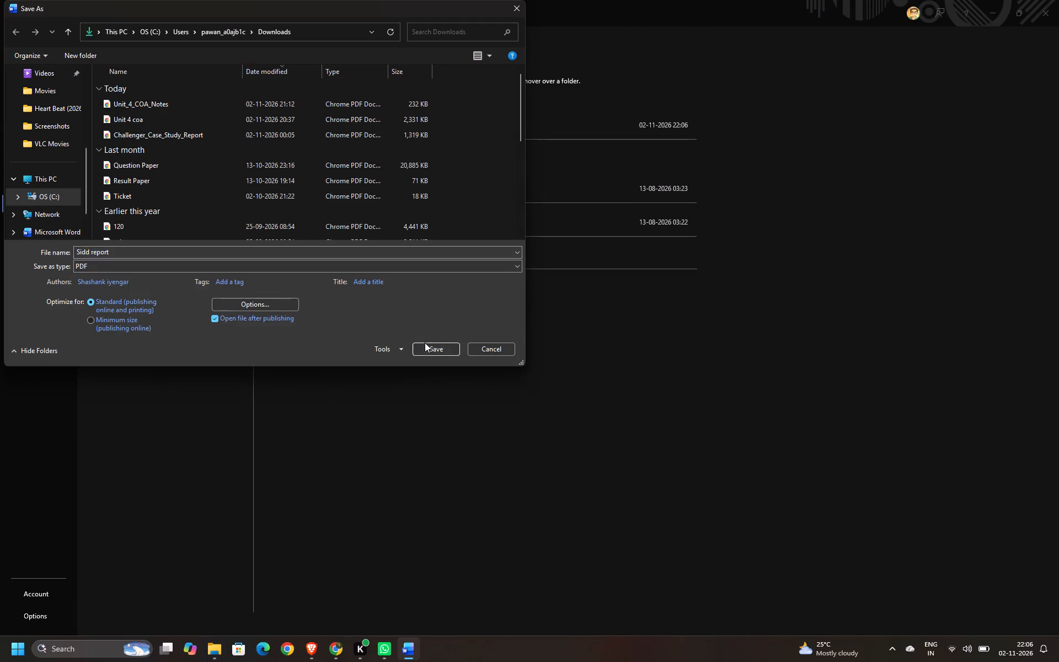
Complete the save of the report as the PDF "Sidd report" in the Downloads folder.
{"action": "left_click", "coordinate": [427, 343]}
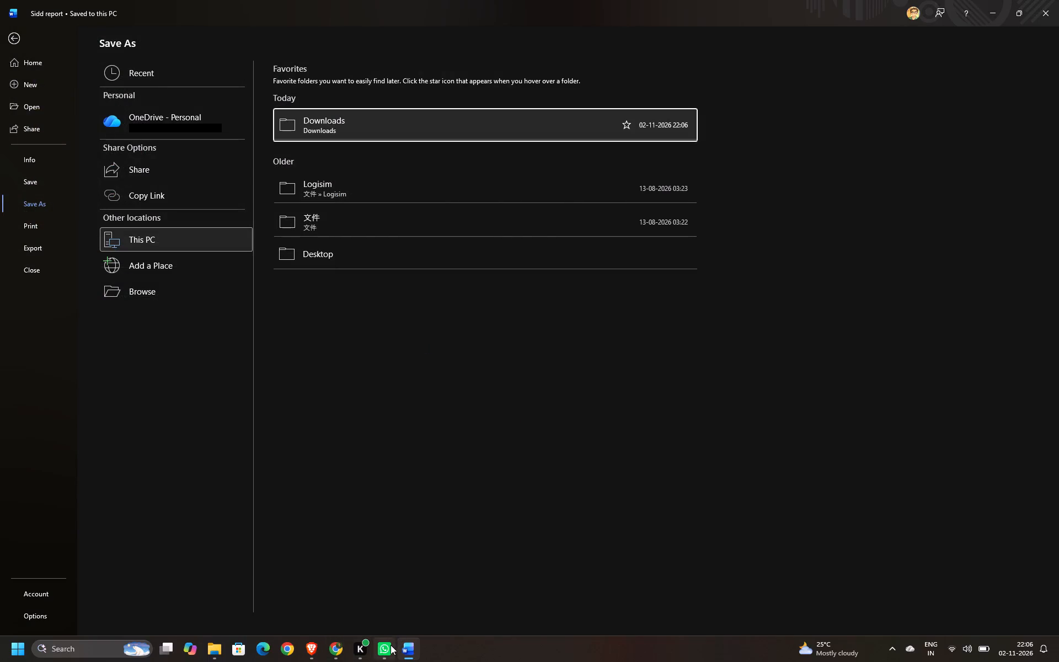
Switch to File Explorer showing the Downloads folder.
{"action": "left_click", "coordinate": [223, 653]}
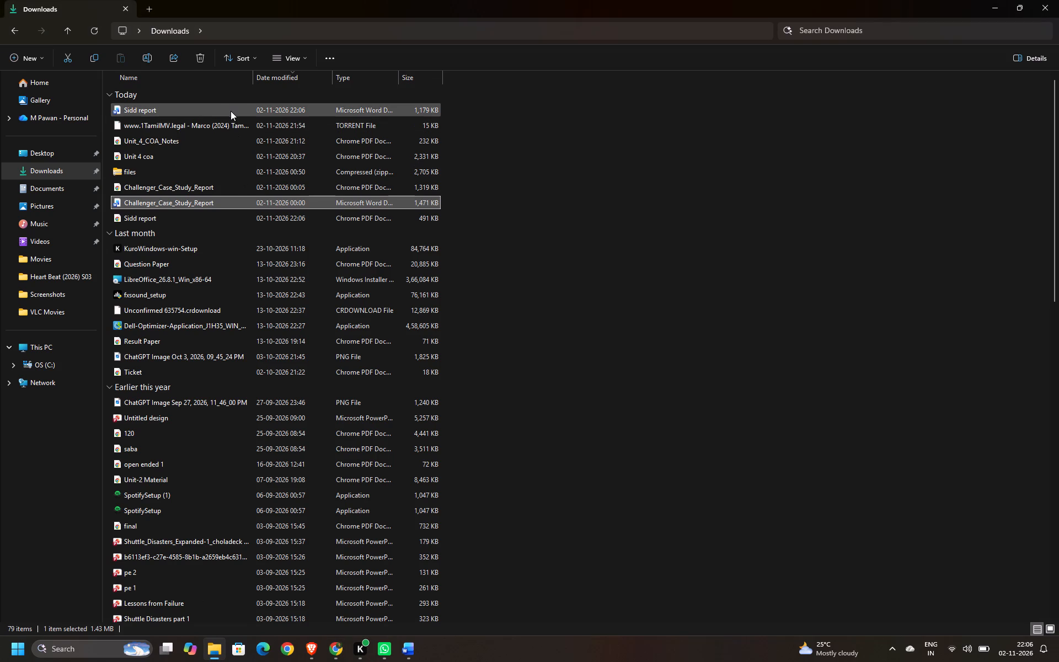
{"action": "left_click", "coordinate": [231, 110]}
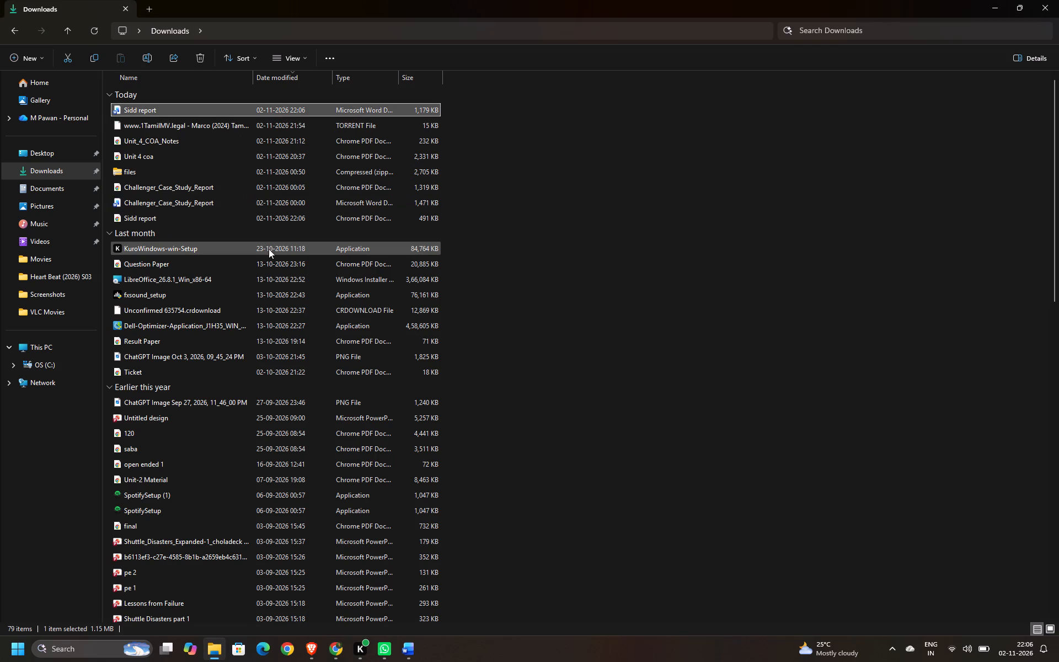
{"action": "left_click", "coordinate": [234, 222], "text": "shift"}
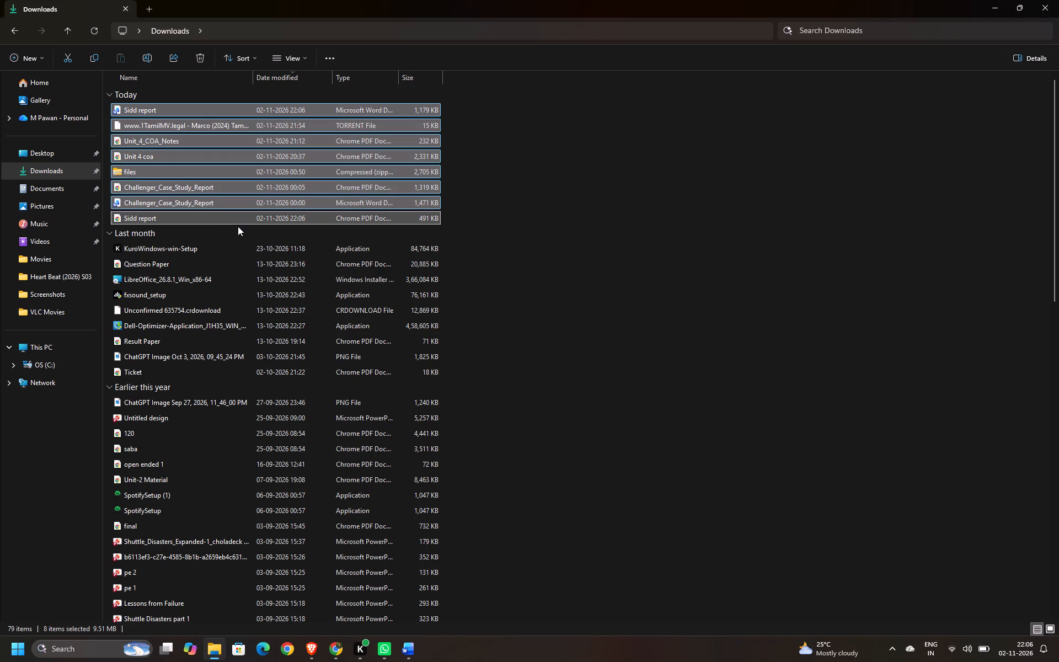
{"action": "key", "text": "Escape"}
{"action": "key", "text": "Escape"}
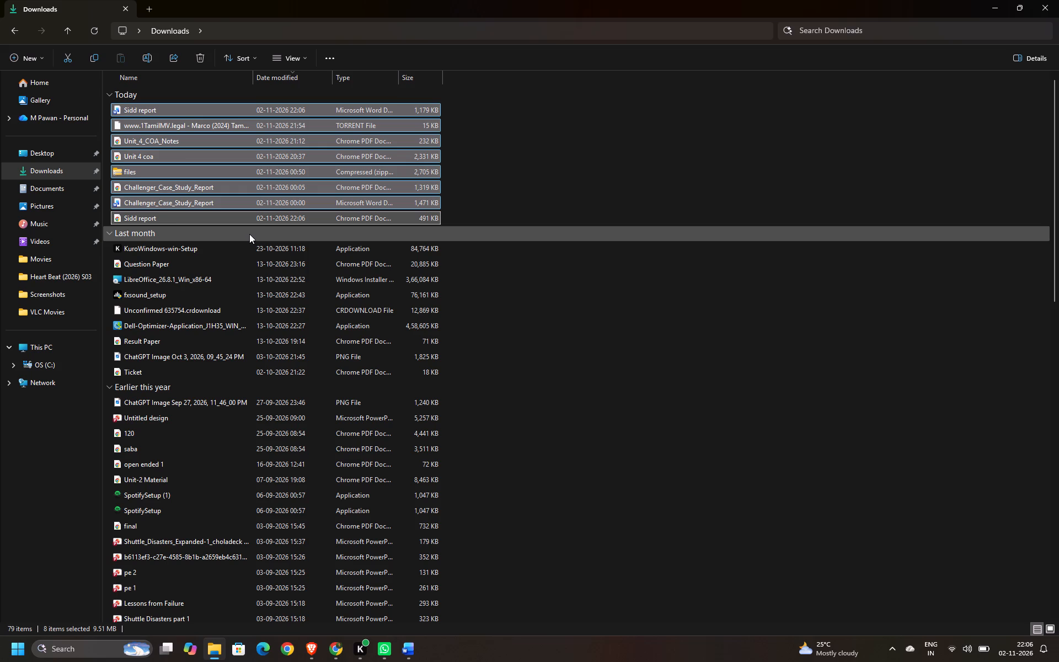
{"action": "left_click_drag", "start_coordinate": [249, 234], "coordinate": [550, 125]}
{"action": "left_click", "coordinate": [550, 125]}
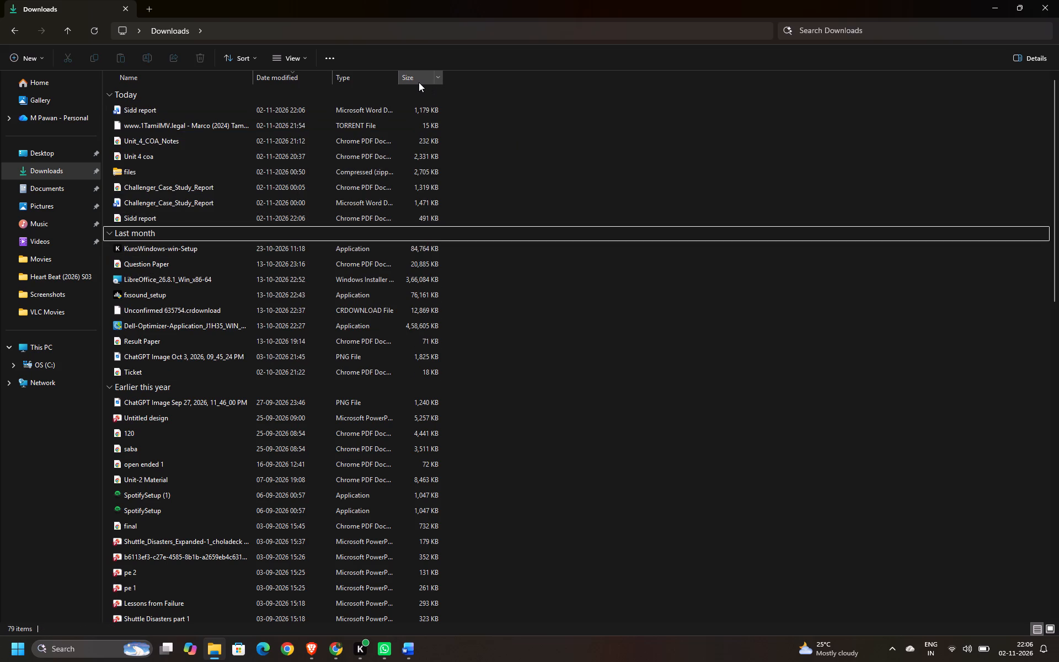
Sort the Downloads folder by size and pick up the Word and PDF versions of "Sidd report" together.
{"action": "left_click", "coordinate": [418, 82]}
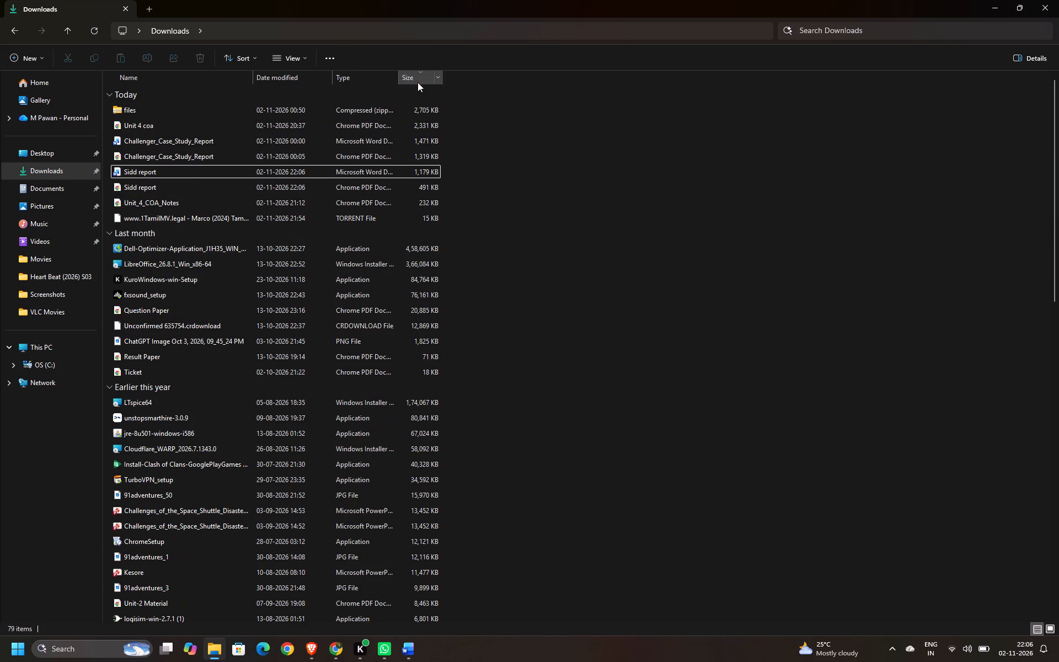
{"action": "left_click", "coordinate": [324, 169]}
{"action": "key", "text": "shift+Down"}
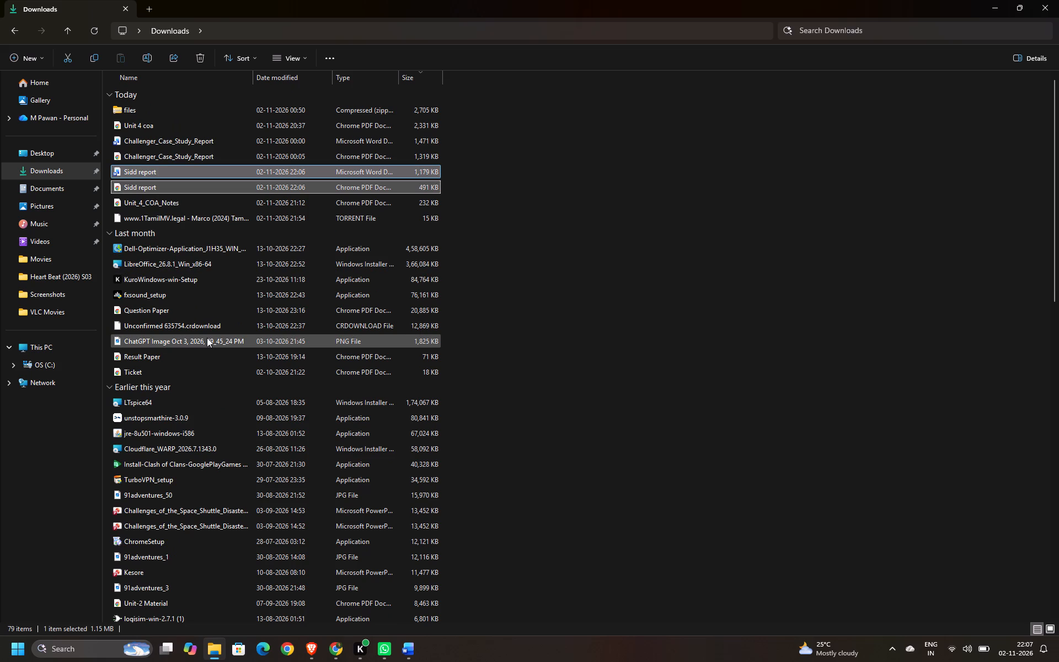
{"action": "left_click", "coordinate": [172, 182]}
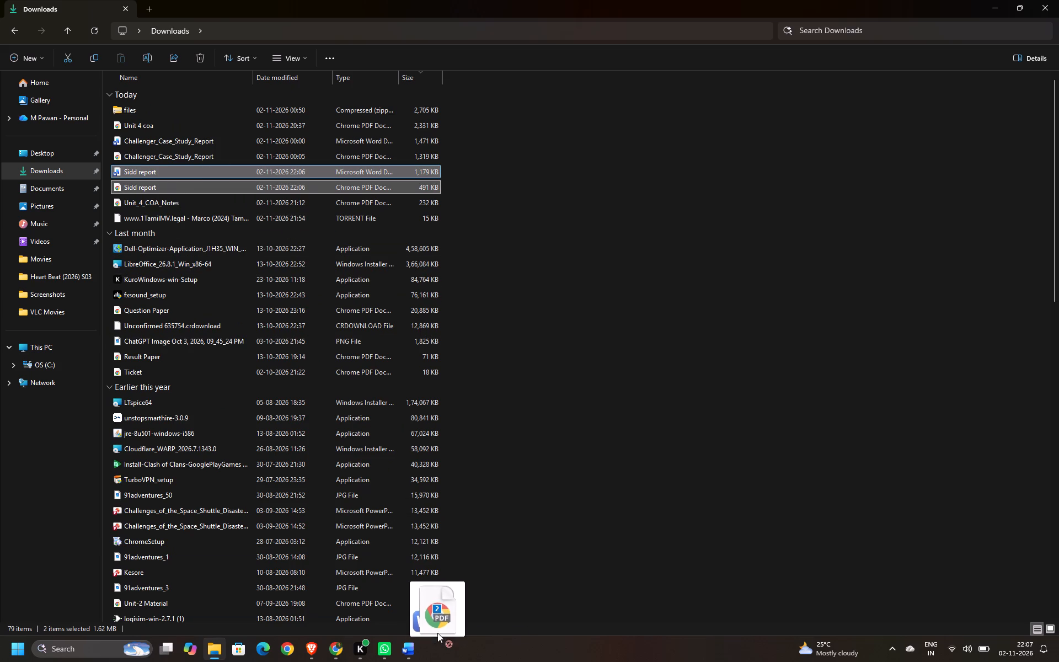
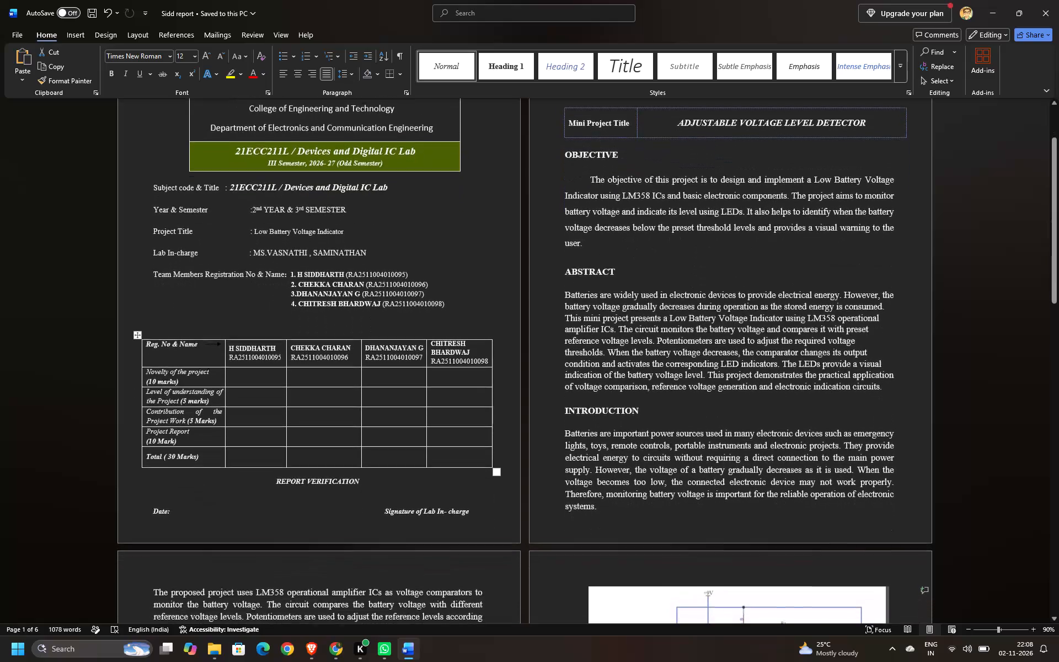
Look over the saved report from the cover page through the hardware list and circuit diagram to the conclusion.
{"action": "scroll", "coordinate": [468, 327], "scroll_direction": "down", "scroll_amount": 1}
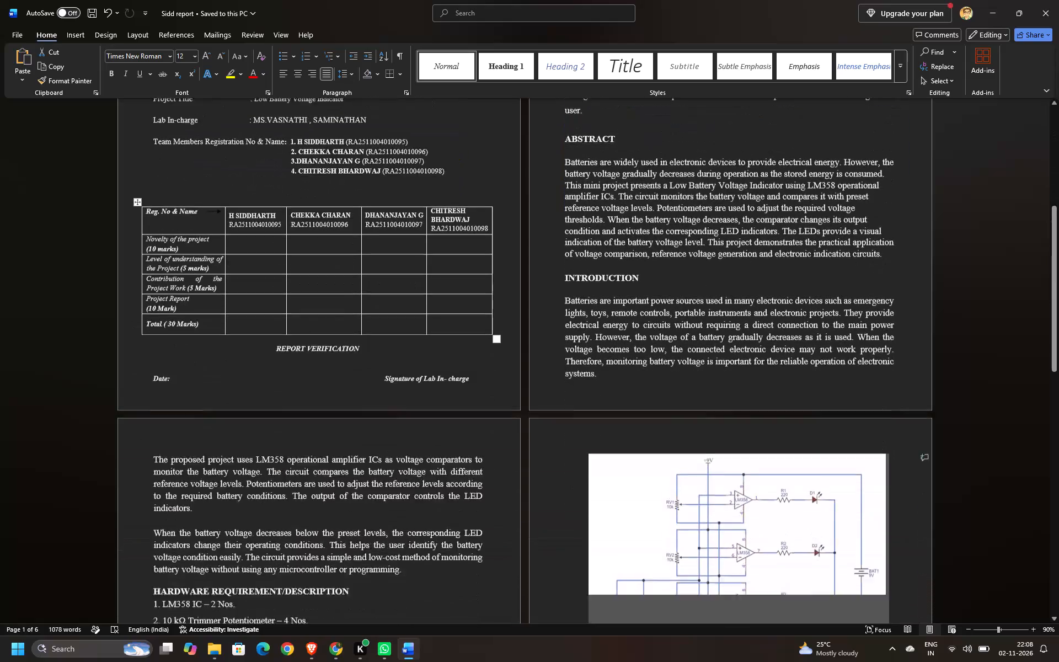
{"action": "scroll", "coordinate": [468, 327], "scroll_direction": "down", "scroll_amount": 2}
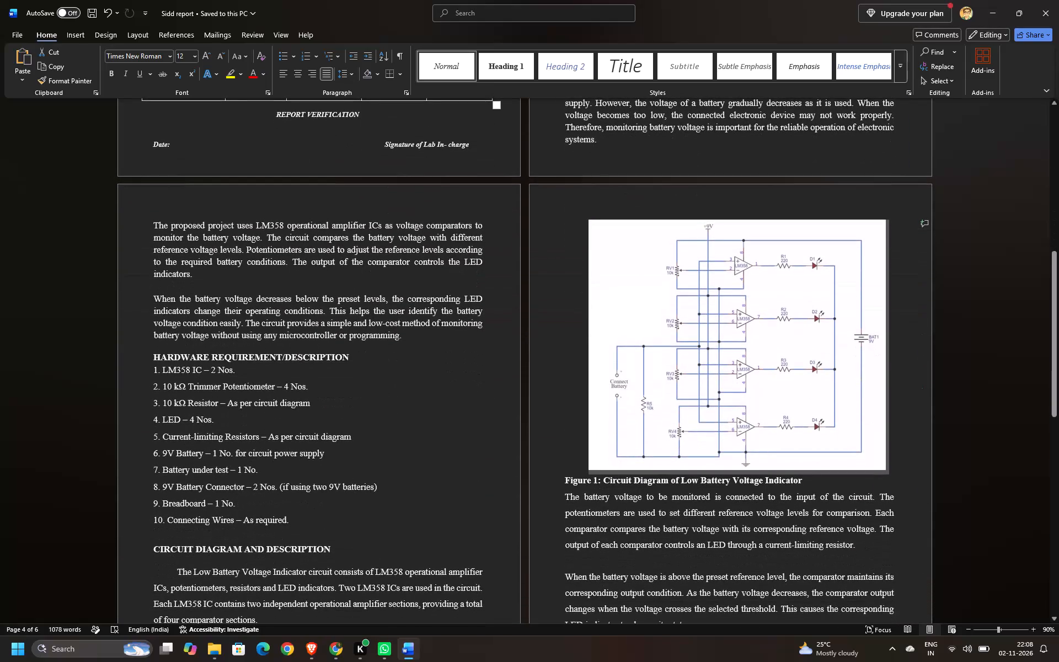
{"action": "scroll", "coordinate": [468, 327], "scroll_direction": "down", "scroll_amount": 1}
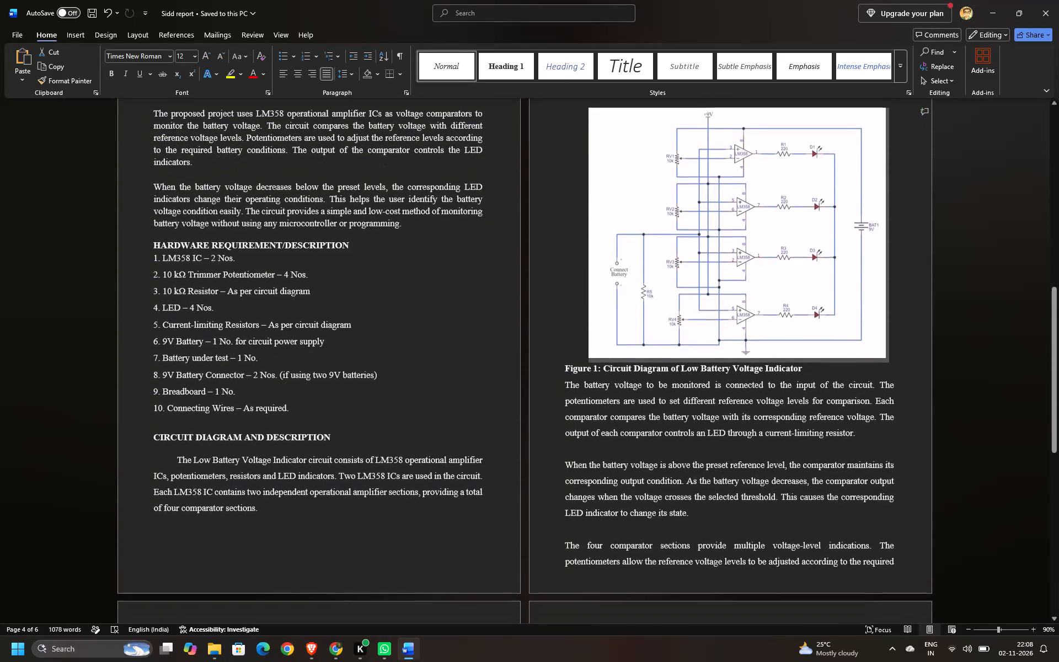
{"action": "scroll", "coordinate": [468, 327], "scroll_direction": "down", "scroll_amount": 2}
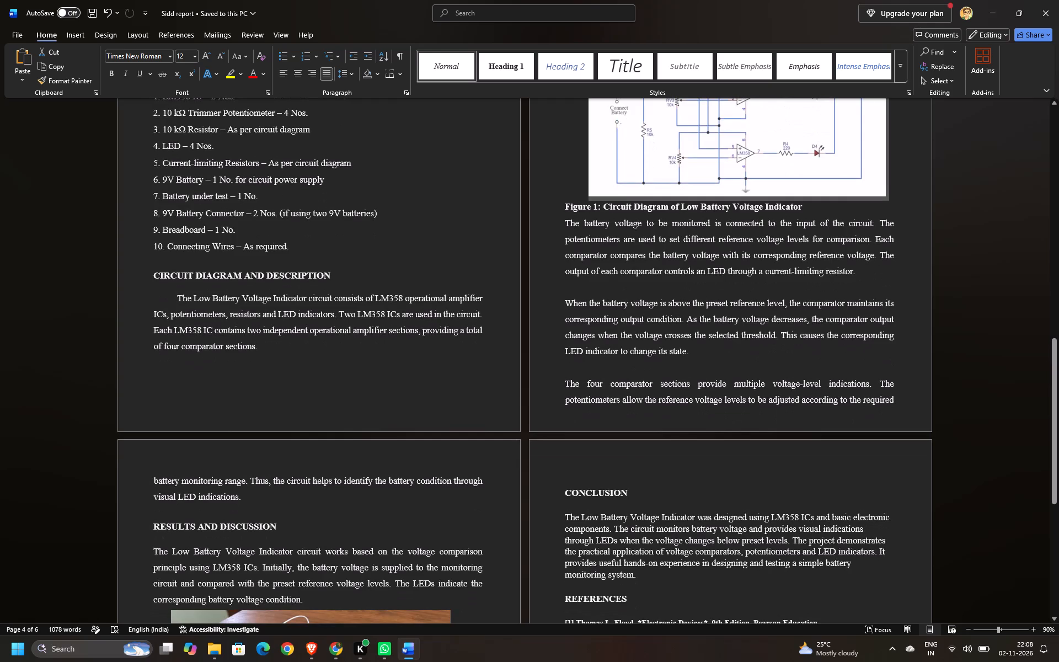
Proofread the saved report from the cover page through the hardware list, circuit diagram, results, conclusion and references, ending back at the cover page.
{"action": "scroll", "coordinate": [468, 327], "scroll_direction": "up", "scroll_amount": 8}
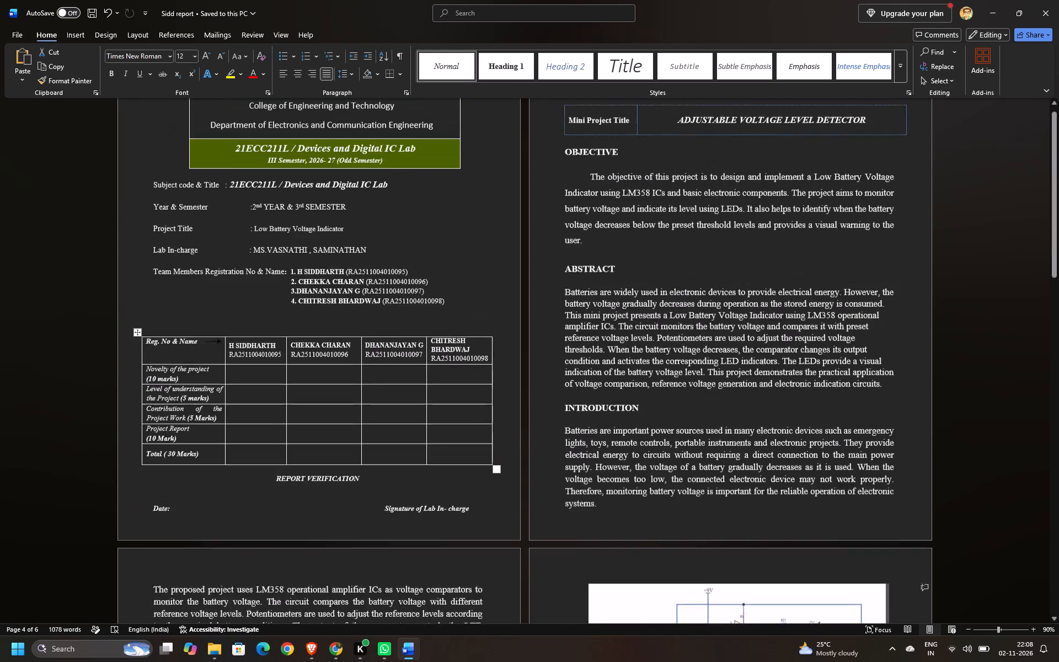
{"action": "scroll", "coordinate": [468, 327], "scroll_direction": "up", "scroll_amount": 2}
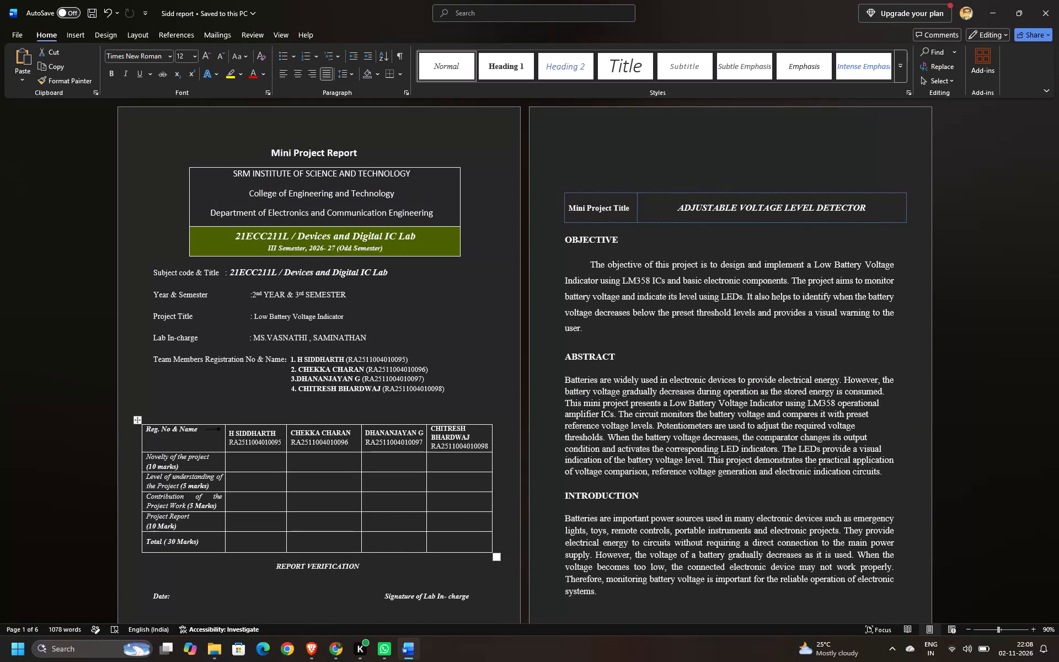
{"action": "scroll", "coordinate": [468, 327], "scroll_direction": "left", "scroll_amount": 1}
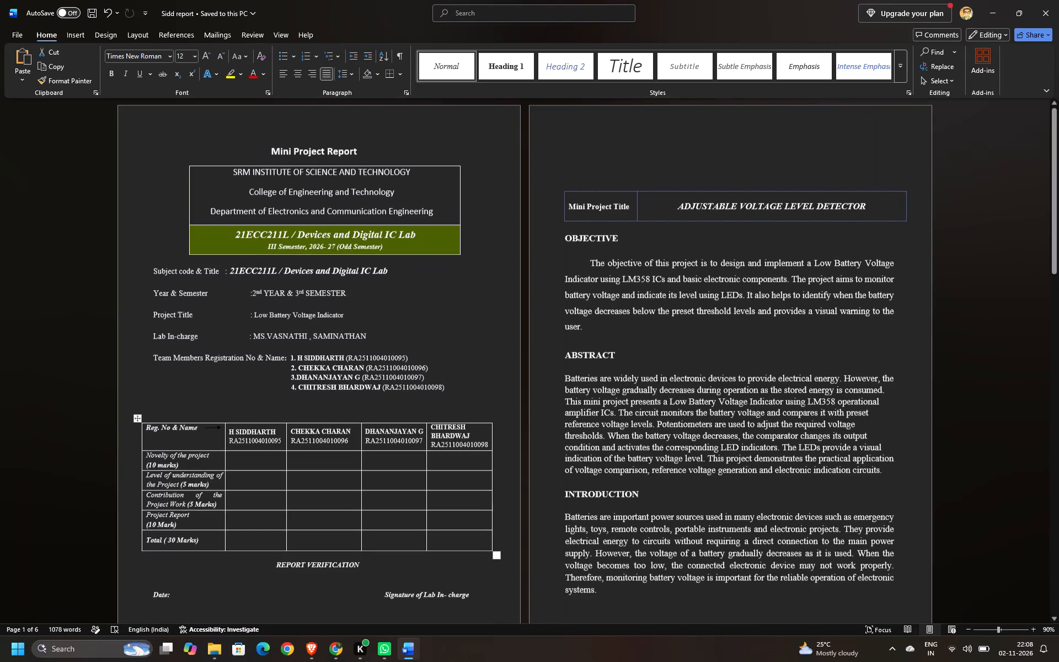
{"action": "scroll", "coordinate": [468, 327], "scroll_direction": "left", "scroll_amount": 1}
{"action": "scroll", "coordinate": [468, 327], "scroll_direction": "down", "scroll_amount": 2}
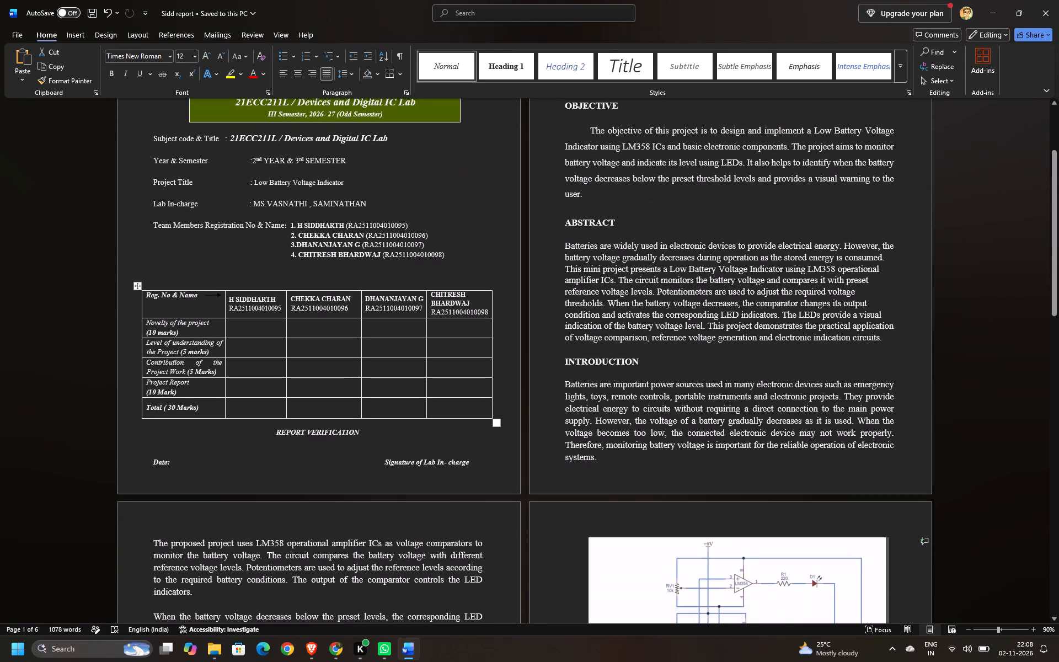
{"action": "scroll", "coordinate": [468, 327], "scroll_direction": "down", "scroll_amount": 2}
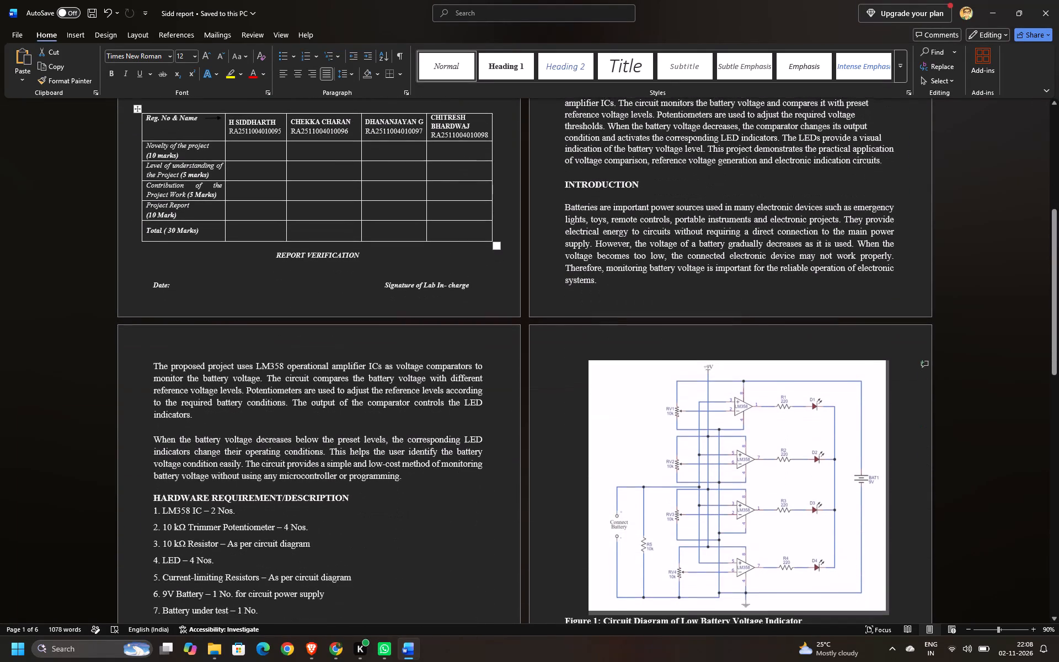
{"action": "scroll", "coordinate": [468, 327], "scroll_direction": "down", "scroll_amount": 1}
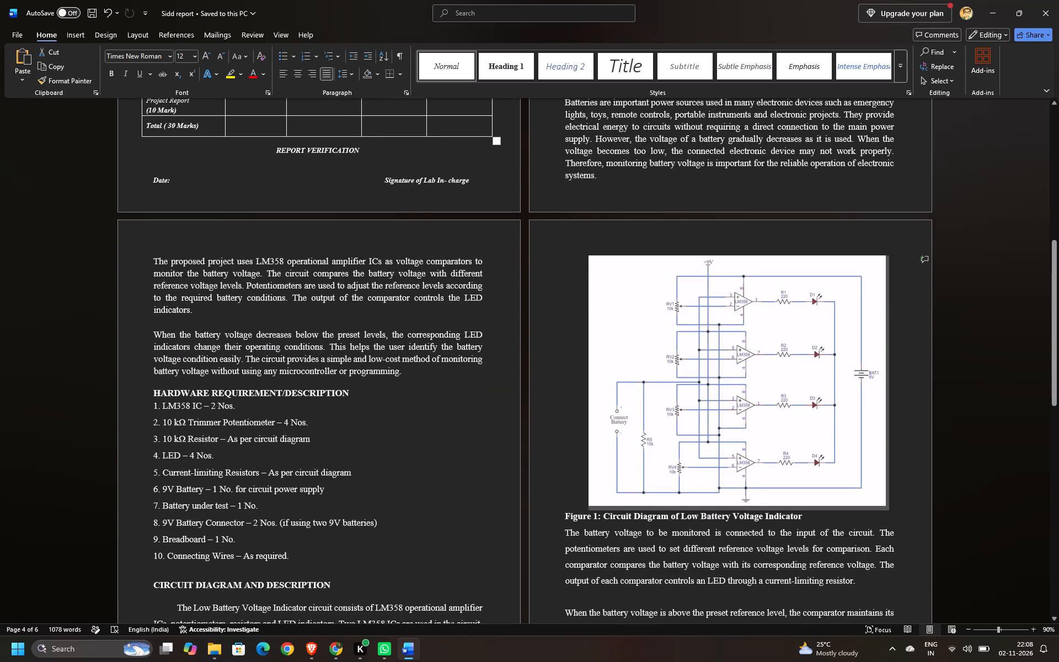
{"action": "scroll", "coordinate": [468, 327], "scroll_direction": "down", "scroll_amount": 1}
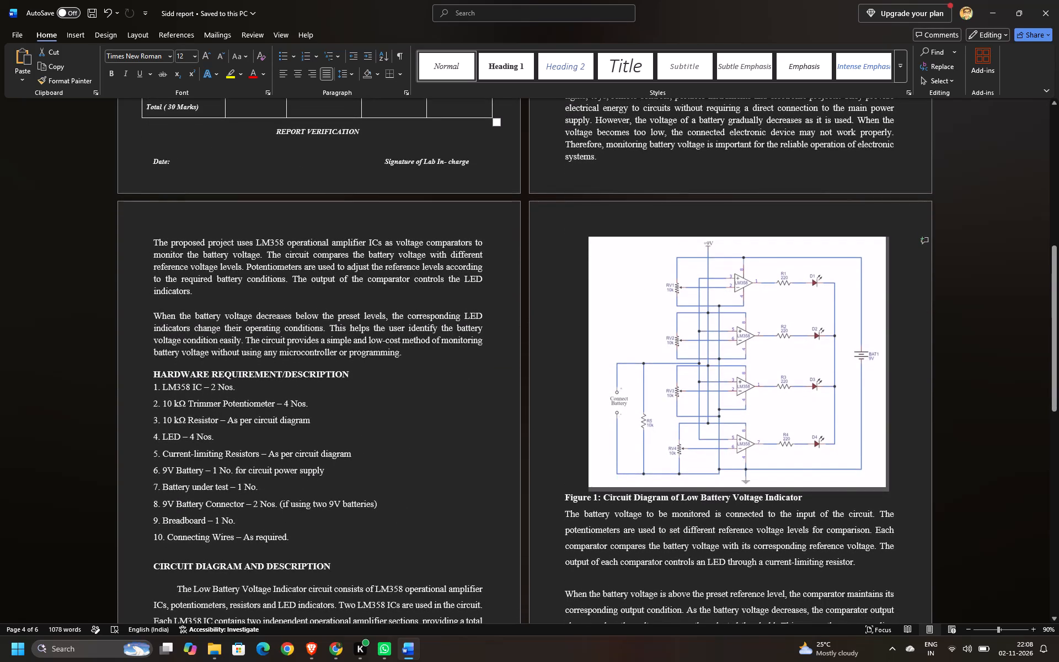
{"action": "scroll", "coordinate": [468, 327], "scroll_direction": "down", "scroll_amount": 1}
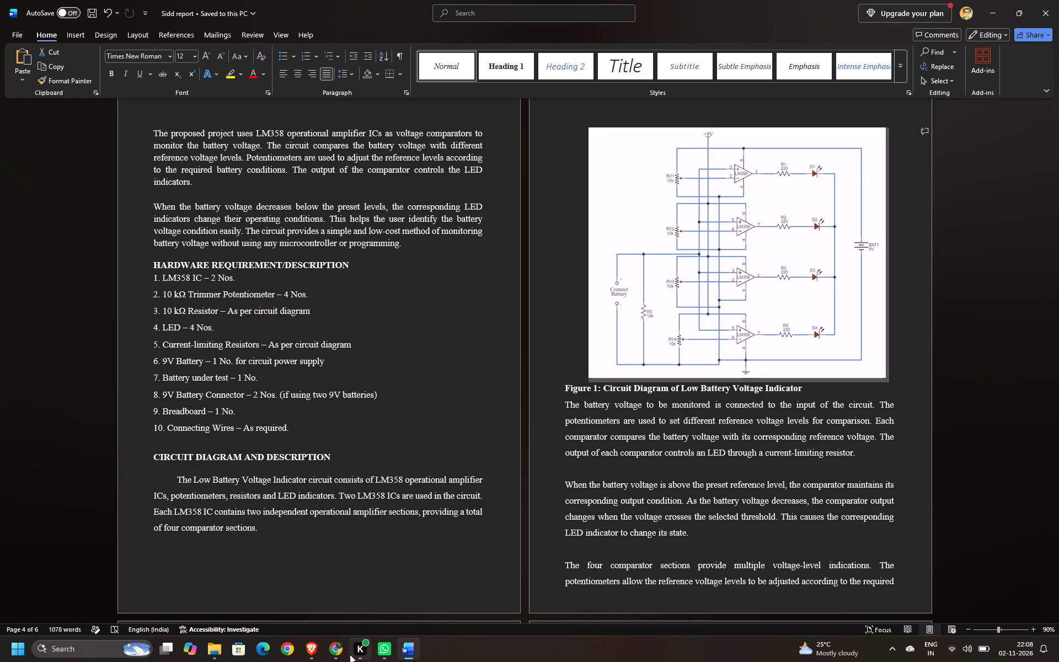
{"action": "scroll", "coordinate": [258, 579], "scroll_direction": "down", "scroll_amount": 1}
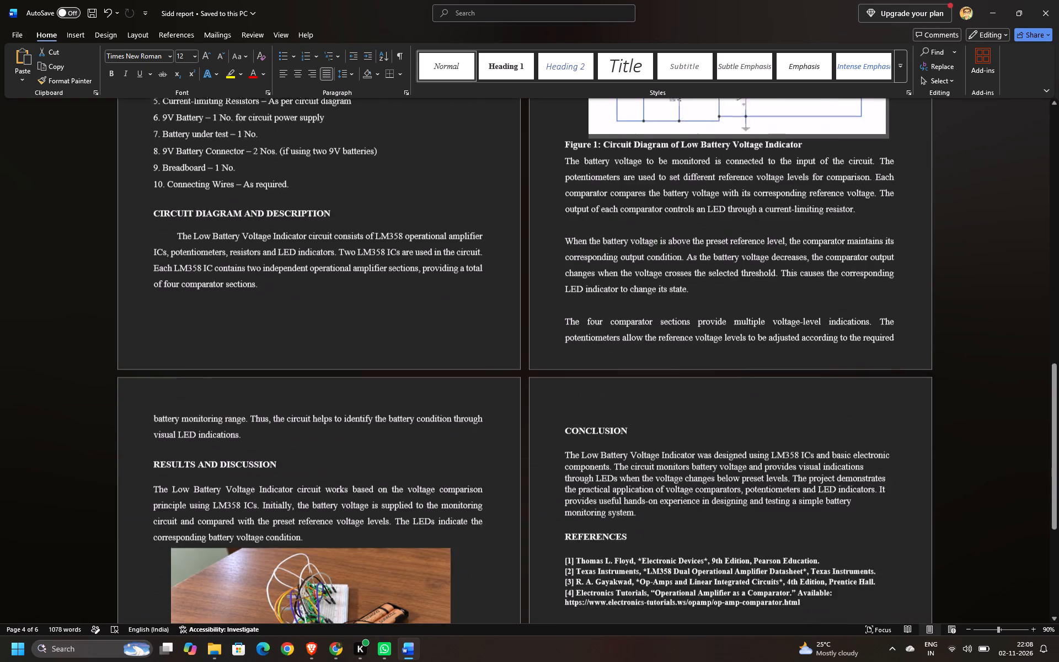
{"action": "scroll", "coordinate": [258, 579], "scroll_direction": "down", "scroll_amount": 3}
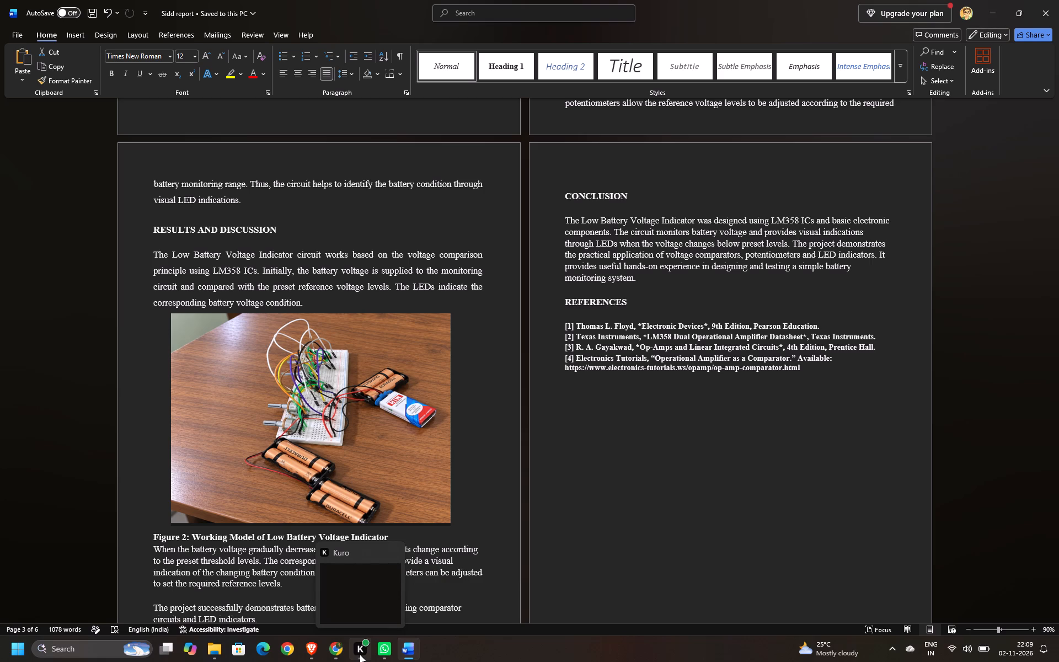
{"action": "scroll", "coordinate": [360, 654], "scroll_direction": "up", "scroll_amount": 8}
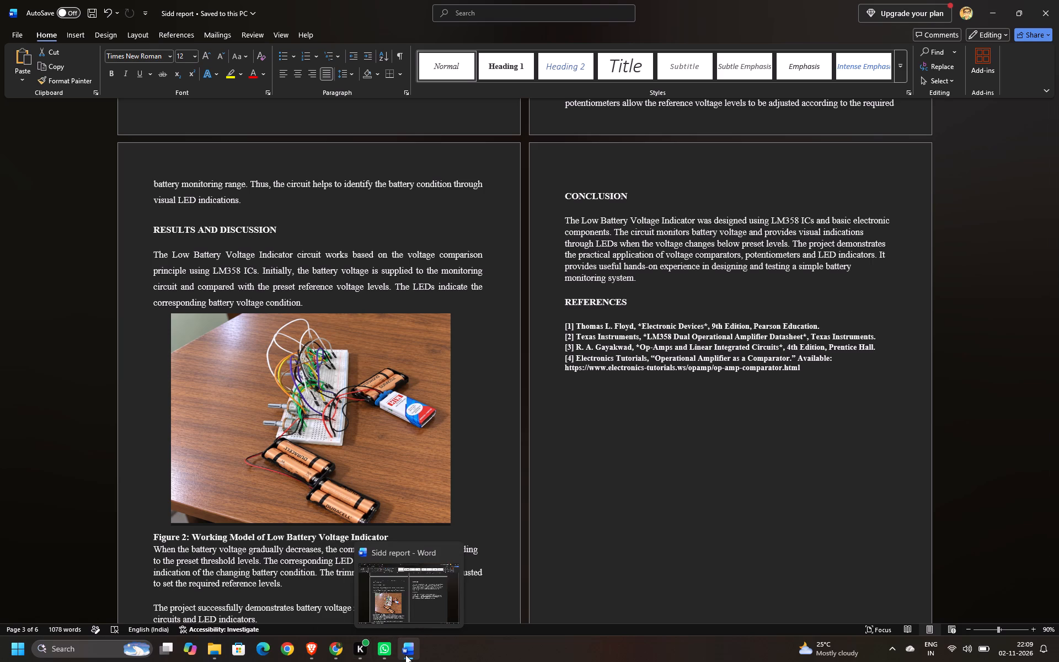
{"action": "scroll", "coordinate": [467, 517], "scroll_direction": "up", "scroll_amount": 12}
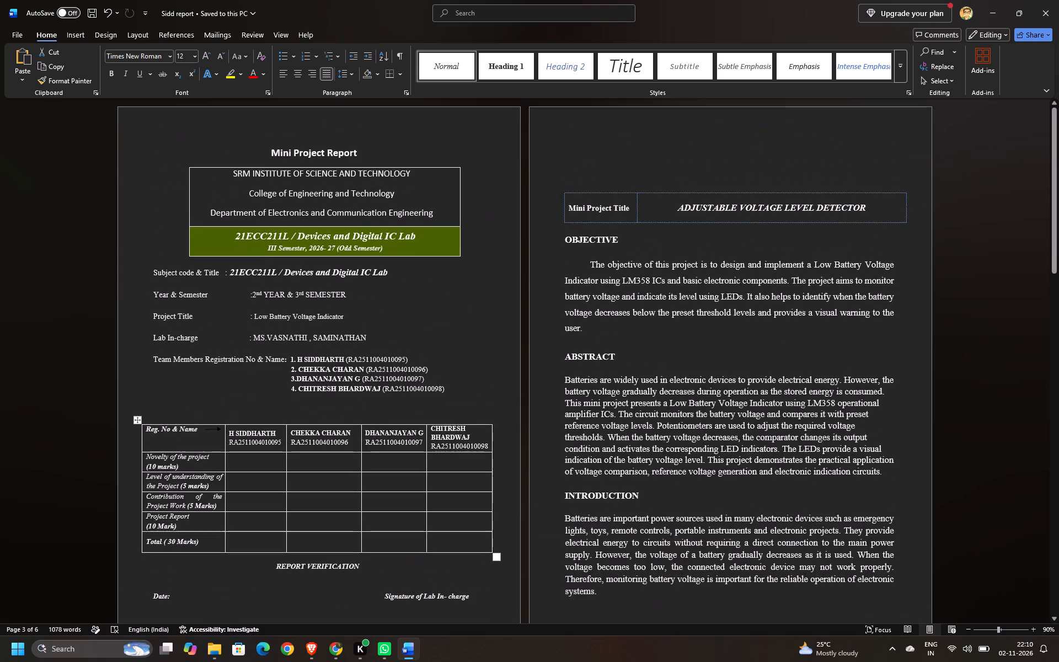
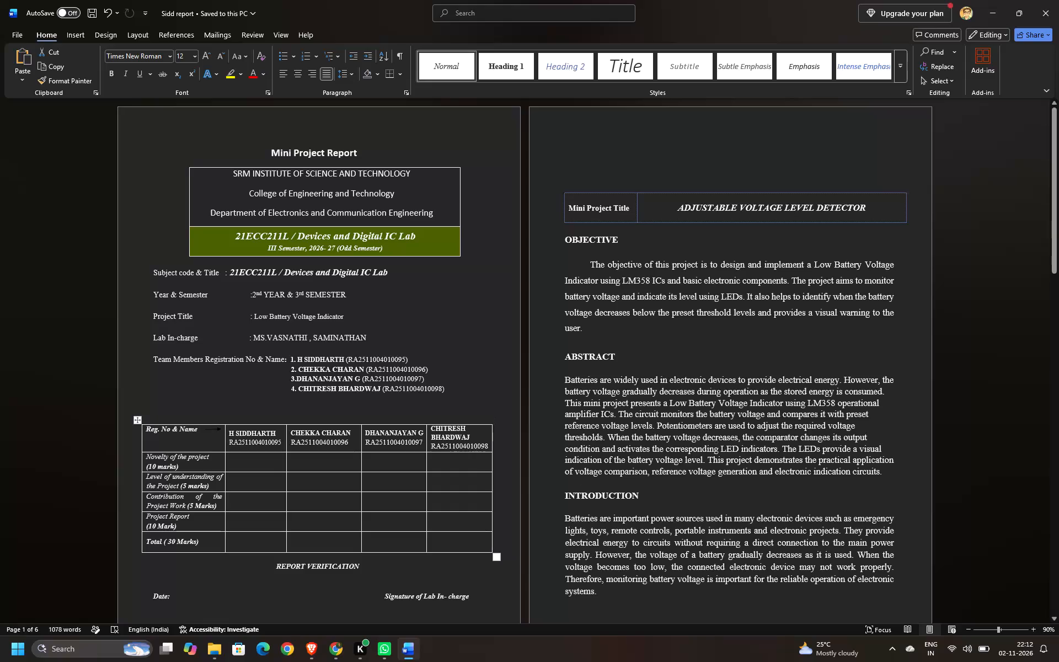
Check the whole mini project report from the cover page through the circuit diagram, results and references, ending back at the cover.
{"action": "scroll", "coordinate": [523, 509], "scroll_direction": "down", "scroll_amount": 1}
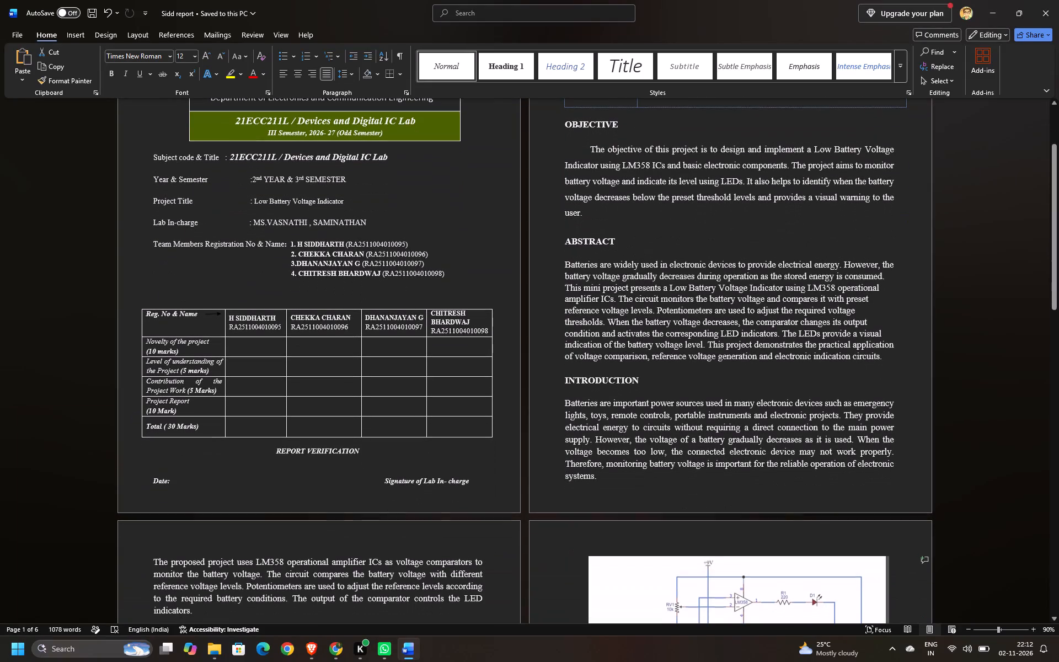
{"action": "scroll", "coordinate": [523, 509], "scroll_direction": "down", "scroll_amount": 2}
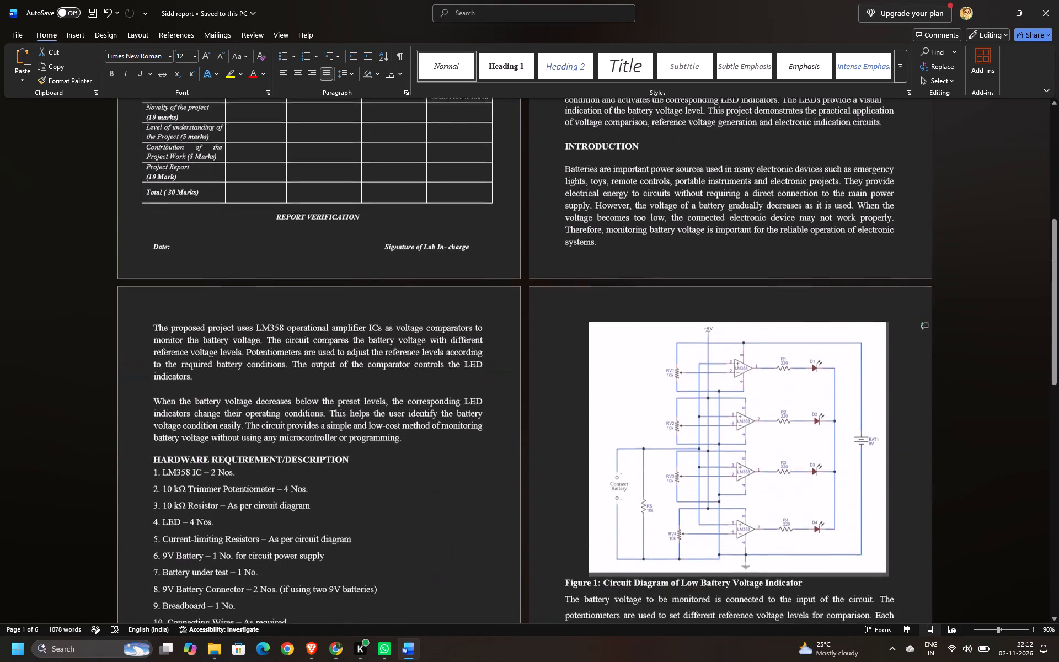
{"action": "scroll", "coordinate": [523, 509], "scroll_direction": "down", "scroll_amount": 3}
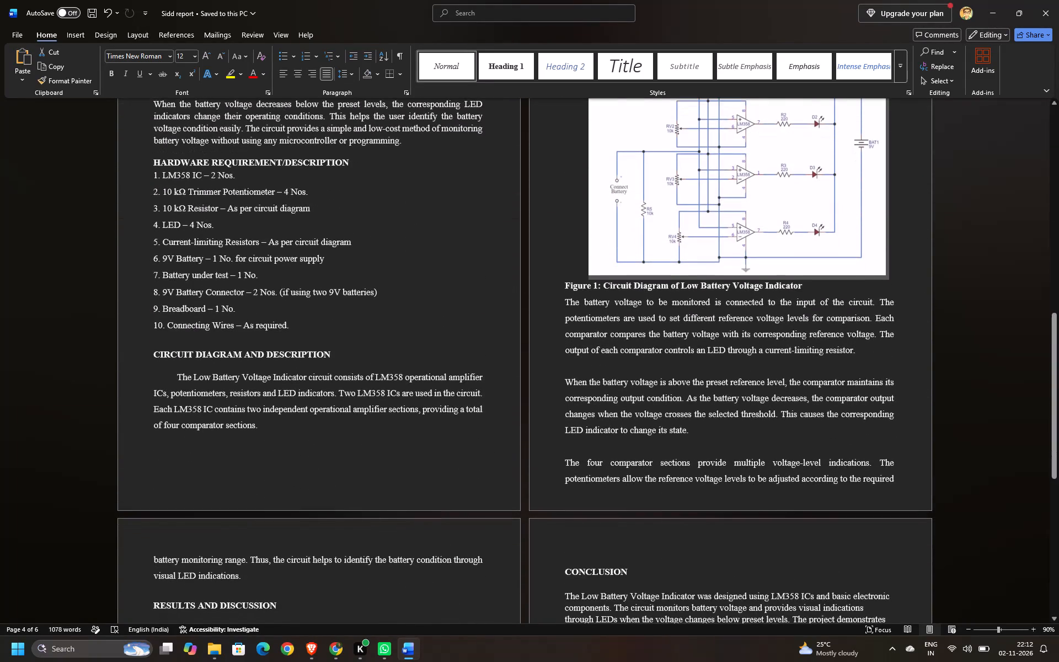
{"action": "scroll", "coordinate": [523, 509], "scroll_direction": "down", "scroll_amount": 3}
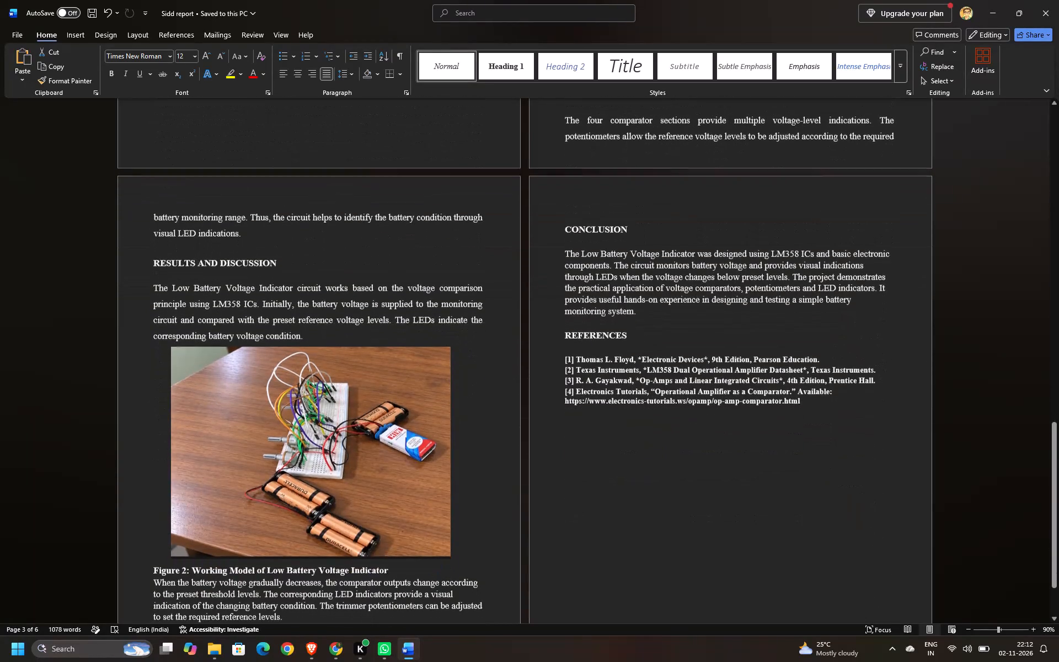
{"action": "scroll", "coordinate": [523, 509], "scroll_direction": "down", "scroll_amount": 3}
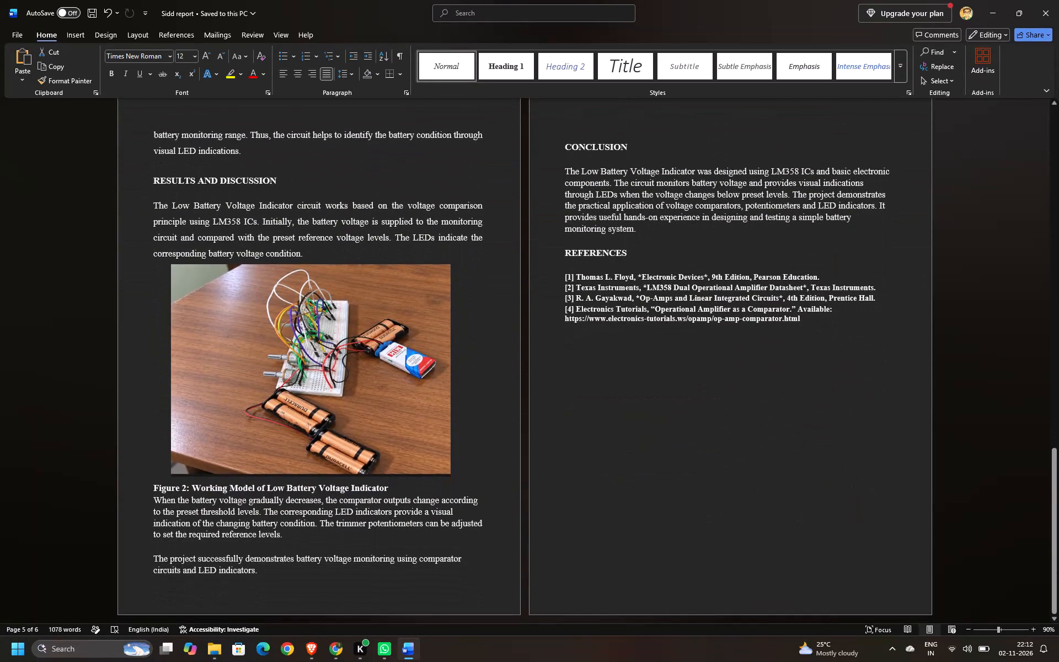
{"action": "scroll", "coordinate": [523, 509], "scroll_direction": "down", "scroll_amount": 2}
{"action": "scroll", "coordinate": [523, 509], "scroll_direction": "up", "scroll_amount": 9}
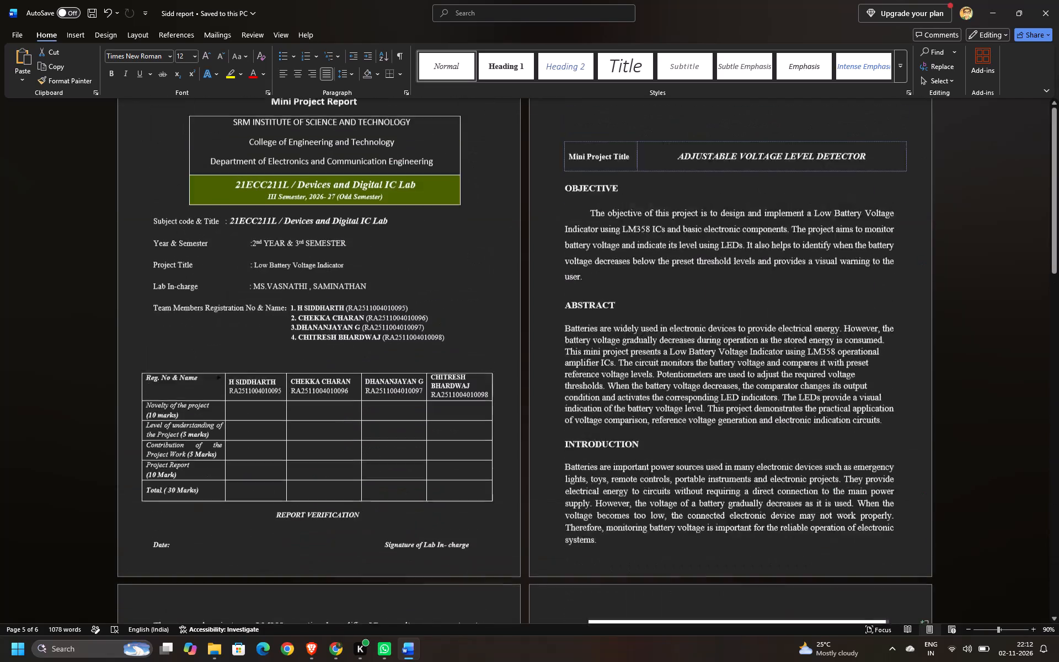
{"action": "scroll", "coordinate": [523, 509], "scroll_direction": "up", "scroll_amount": 2}
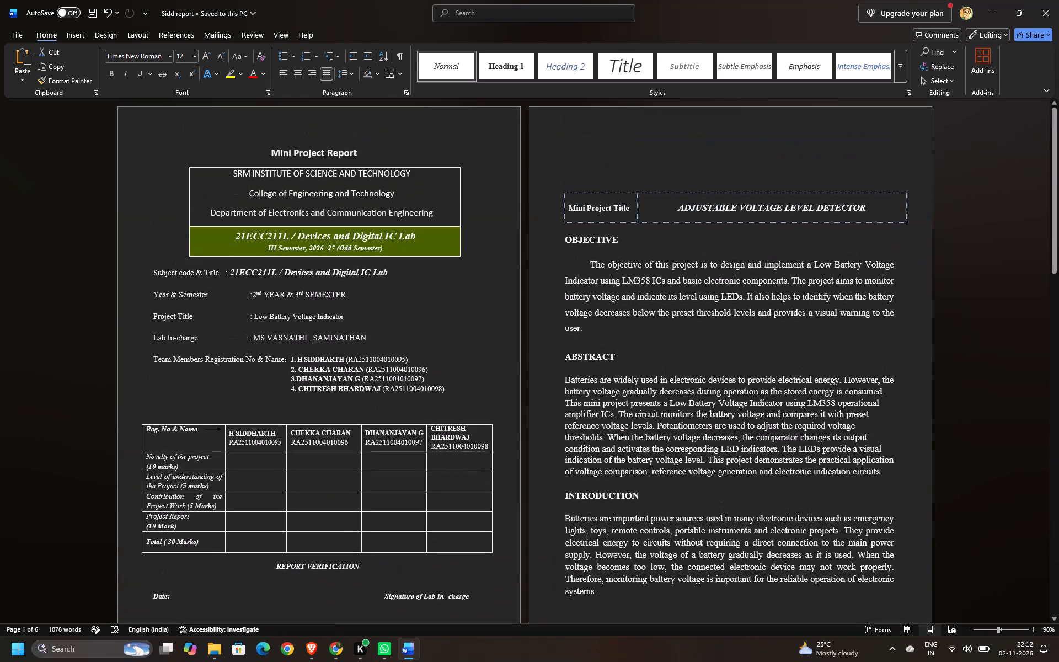
Review the report again from the team and marks table through the working model photo and conclusion, returning to the cover page.
{"action": "scroll", "coordinate": [523, 509], "scroll_direction": "down", "scroll_amount": 1}
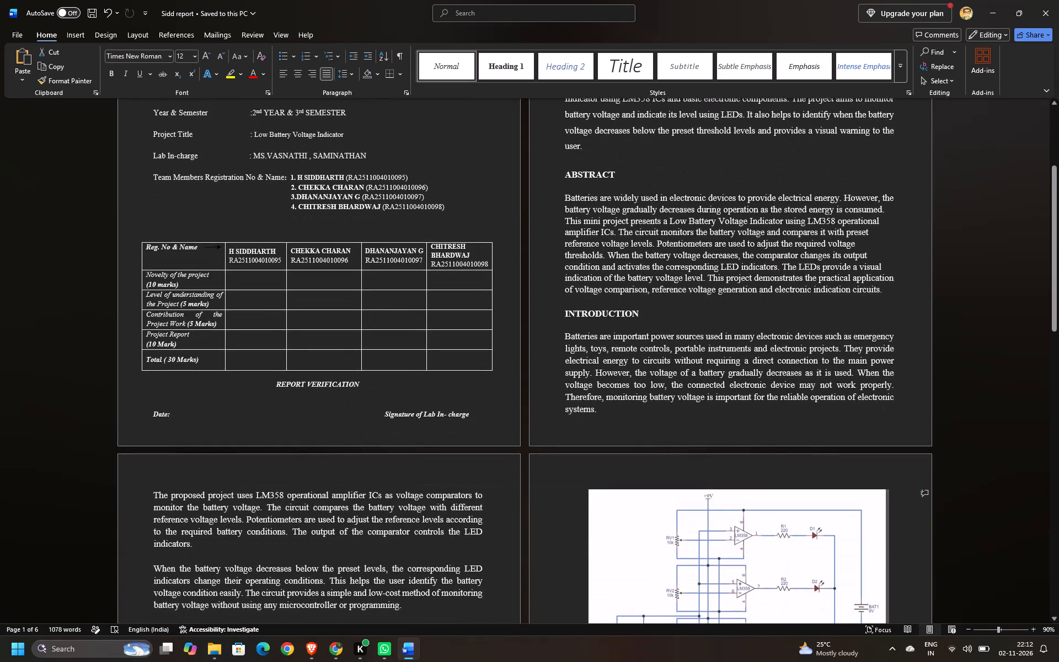
{"action": "scroll", "coordinate": [523, 509], "scroll_direction": "down", "scroll_amount": 1}
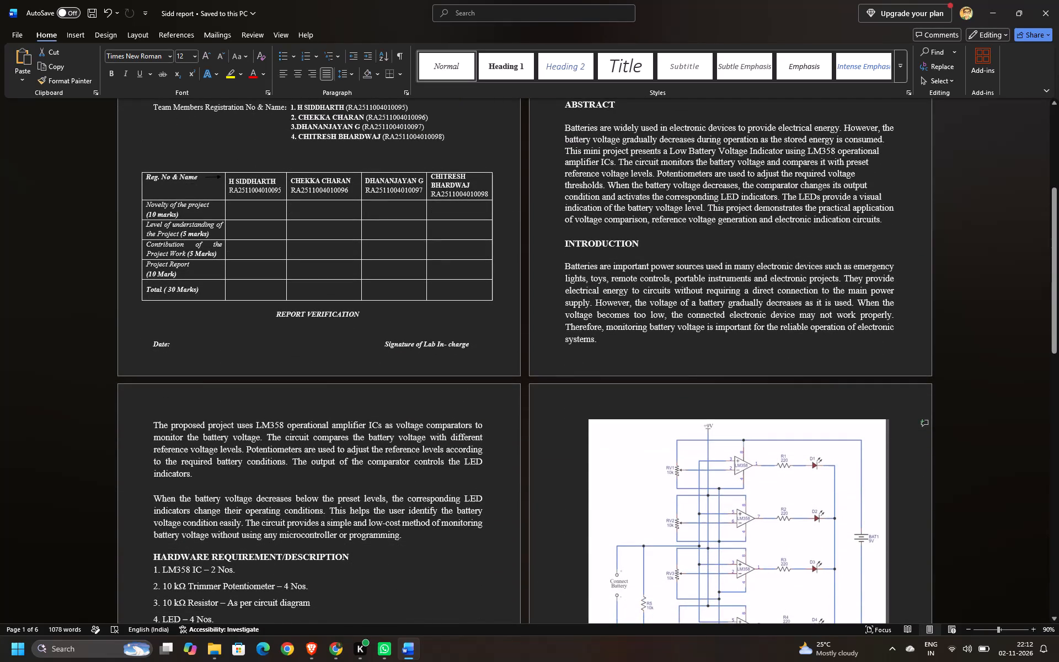
{"action": "scroll", "coordinate": [523, 509], "scroll_direction": "down", "scroll_amount": 1}
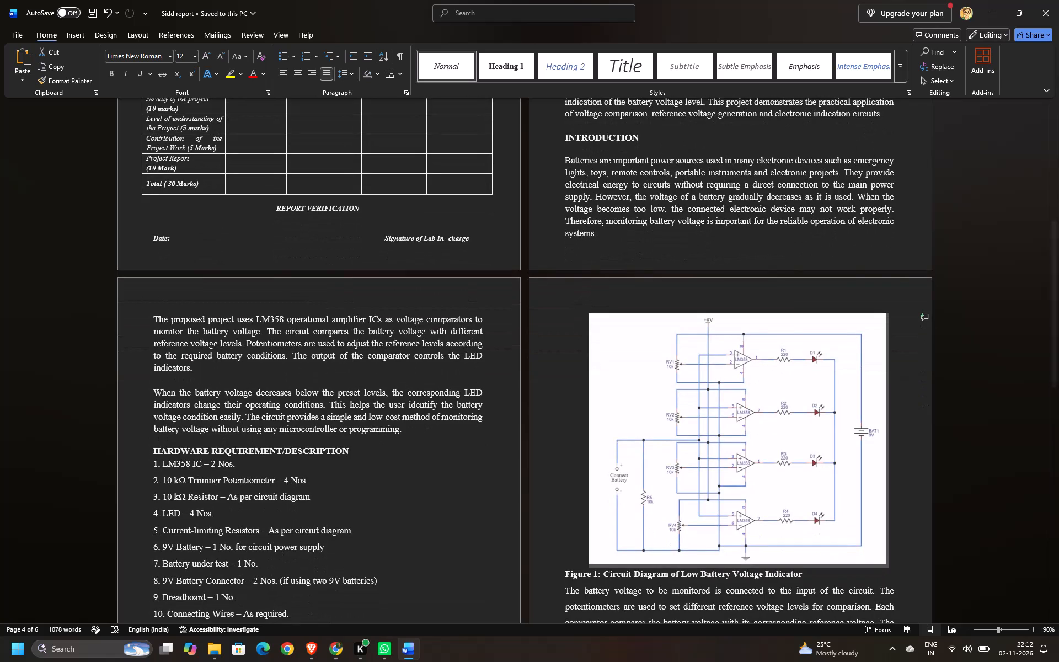
{"action": "scroll", "coordinate": [523, 509], "scroll_direction": "down", "scroll_amount": 10}
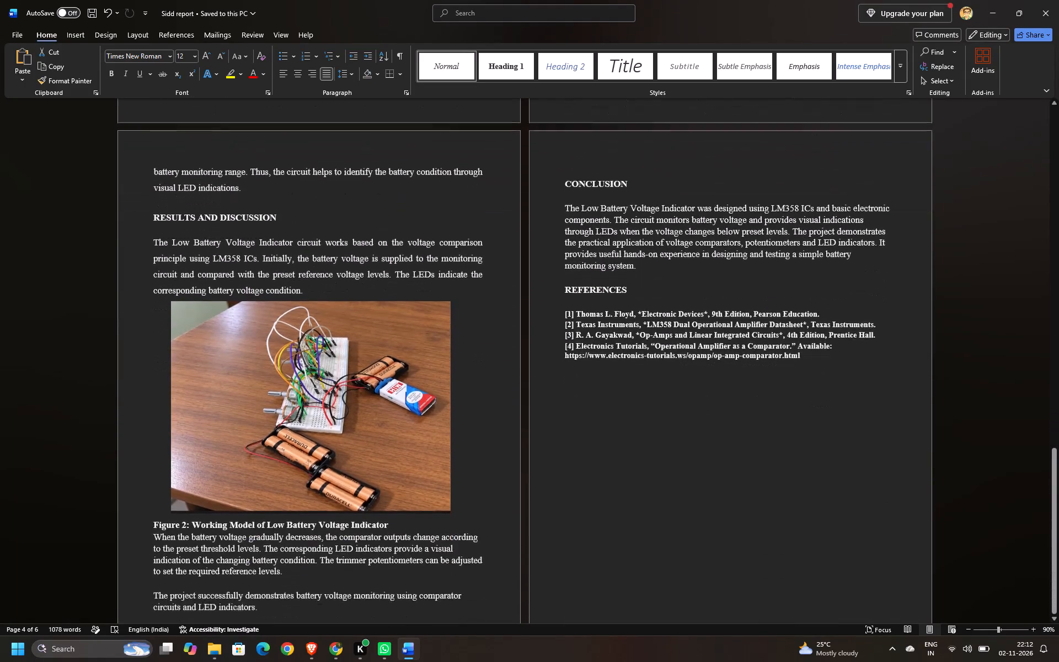
{"action": "scroll", "coordinate": [523, 509], "scroll_direction": "down", "scroll_amount": 2}
{"action": "scroll", "coordinate": [523, 509], "scroll_direction": "up", "scroll_amount": 7}
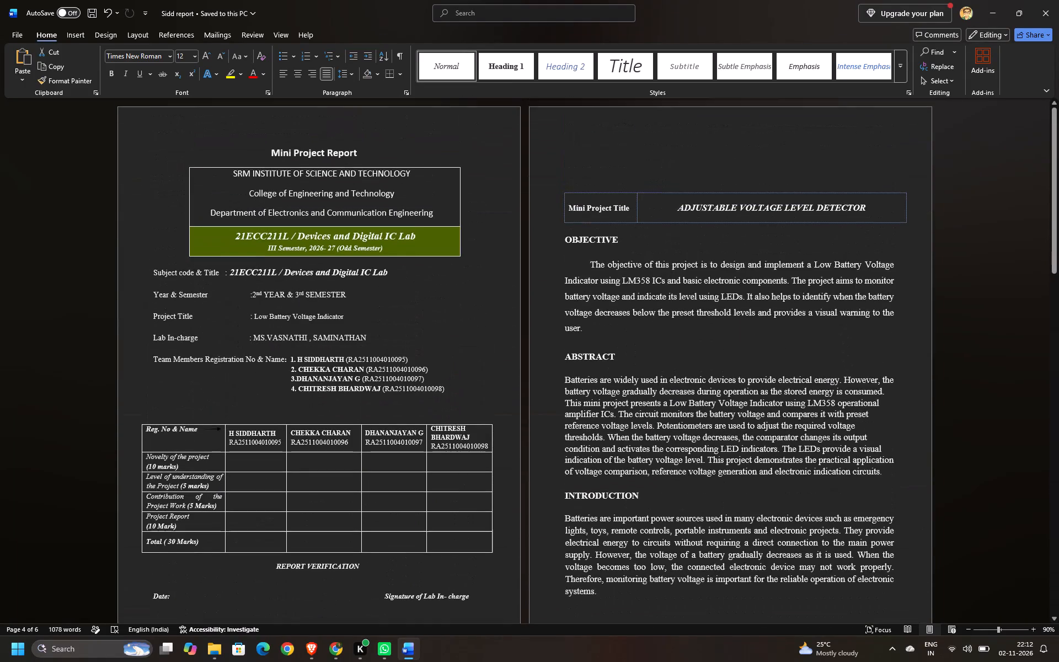
{"action": "scroll", "coordinate": [523, 509], "scroll_direction": "up", "scroll_amount": 11}
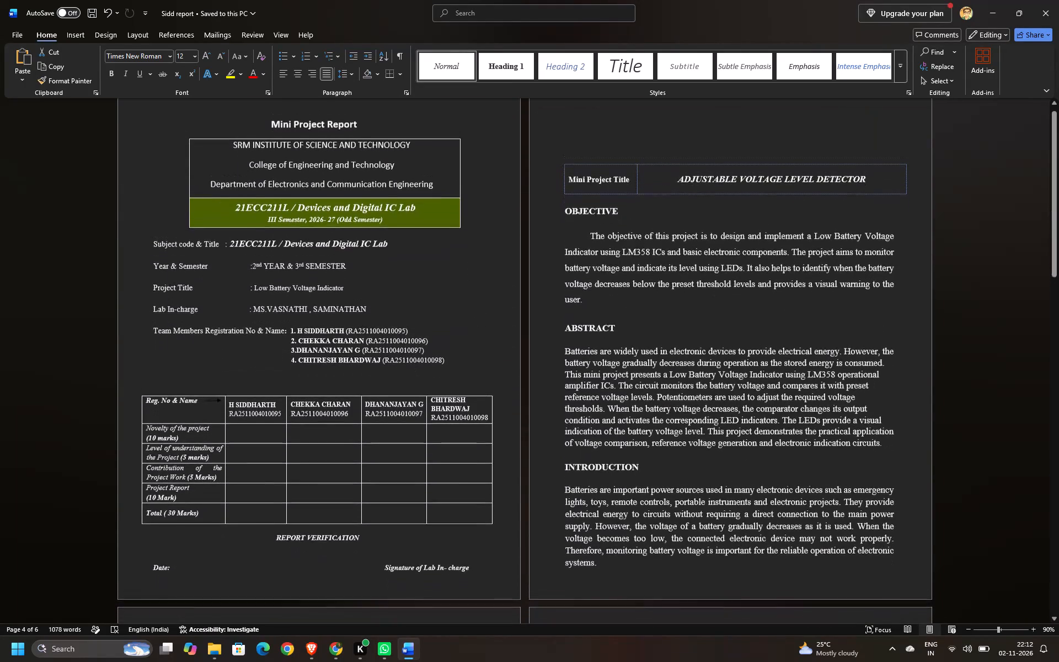
{"action": "scroll", "coordinate": [523, 509], "scroll_direction": "down", "scroll_amount": 1}
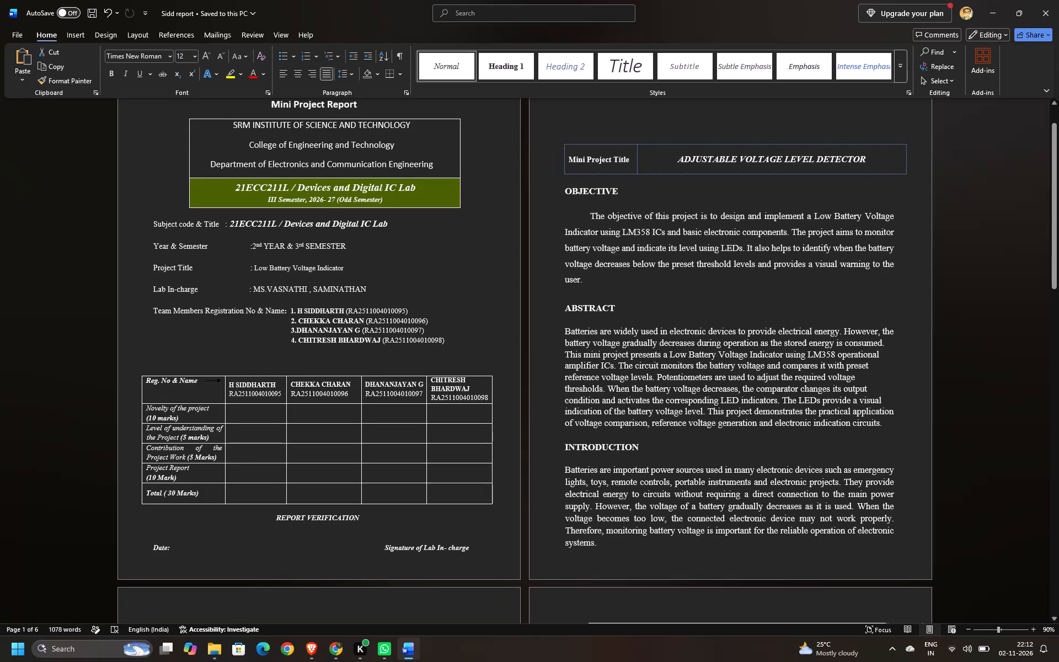
{"action": "scroll", "coordinate": [523, 509], "scroll_direction": "up", "scroll_amount": 3}
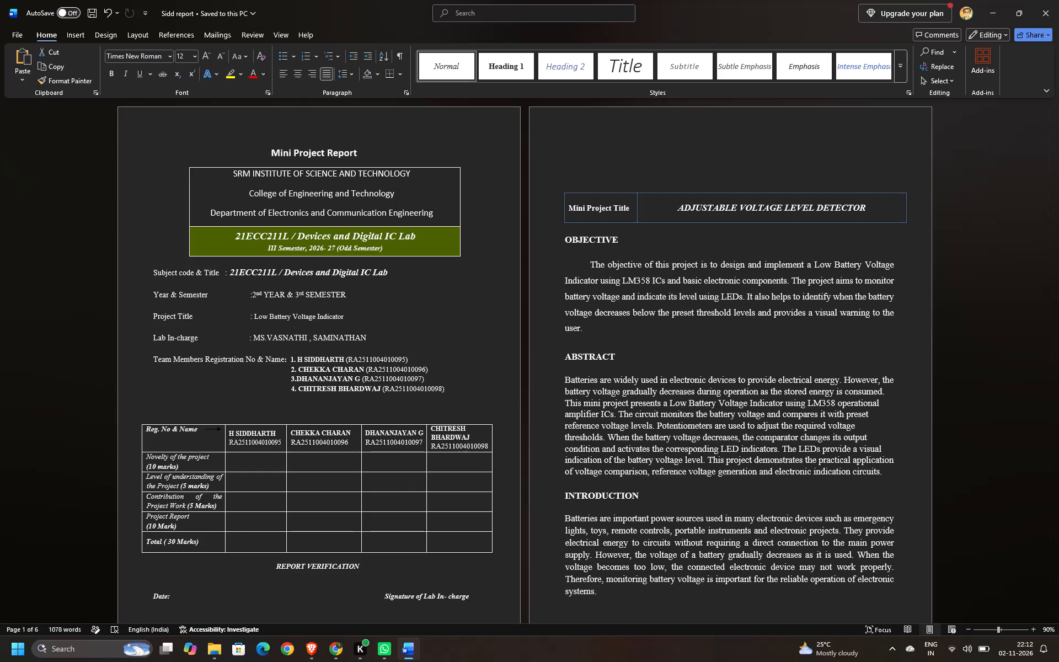
Read through the report once more, covering the abstract, hardware requirements, circuit description, results, conclusion and references.
{"action": "scroll", "coordinate": [523, 509], "scroll_direction": "down", "scroll_amount": 2}
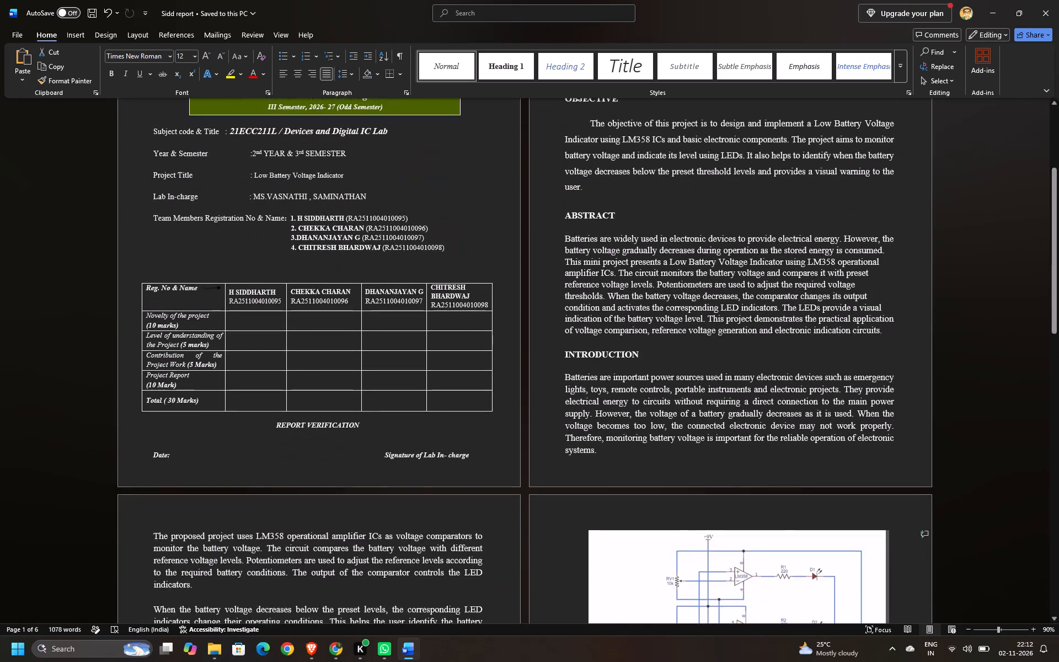
{"action": "scroll", "coordinate": [523, 509], "scroll_direction": "down", "scroll_amount": 2}
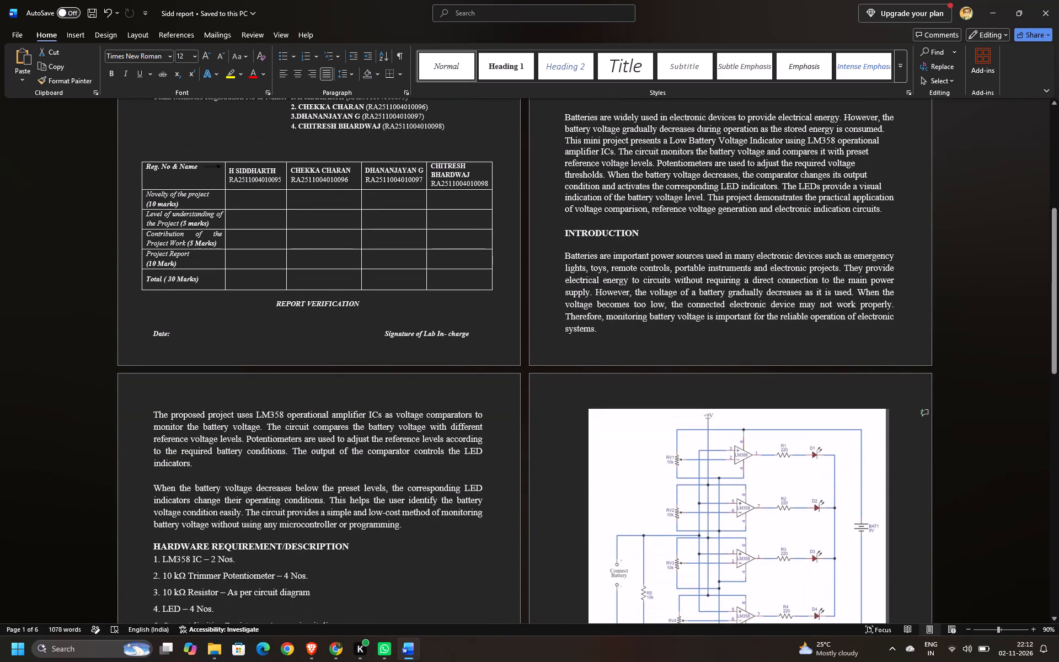
{"action": "scroll", "coordinate": [523, 509], "scroll_direction": "down", "scroll_amount": 2}
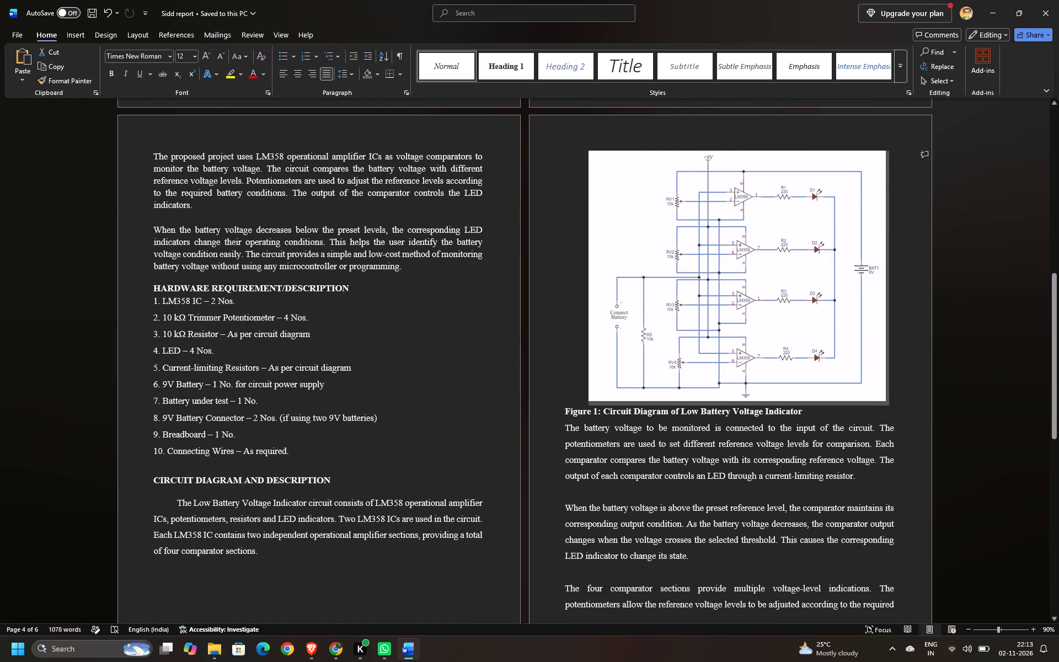
{"action": "scroll", "coordinate": [525, 526], "scroll_direction": "down", "scroll_amount": 1}
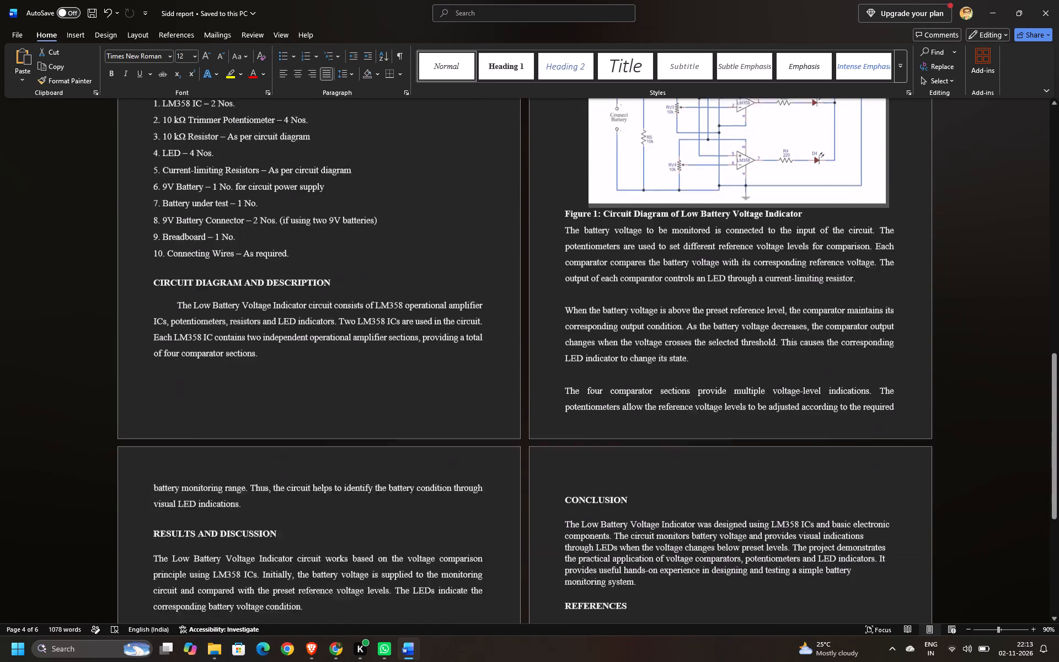
{"action": "scroll", "coordinate": [525, 526], "scroll_direction": "down", "scroll_amount": 3}
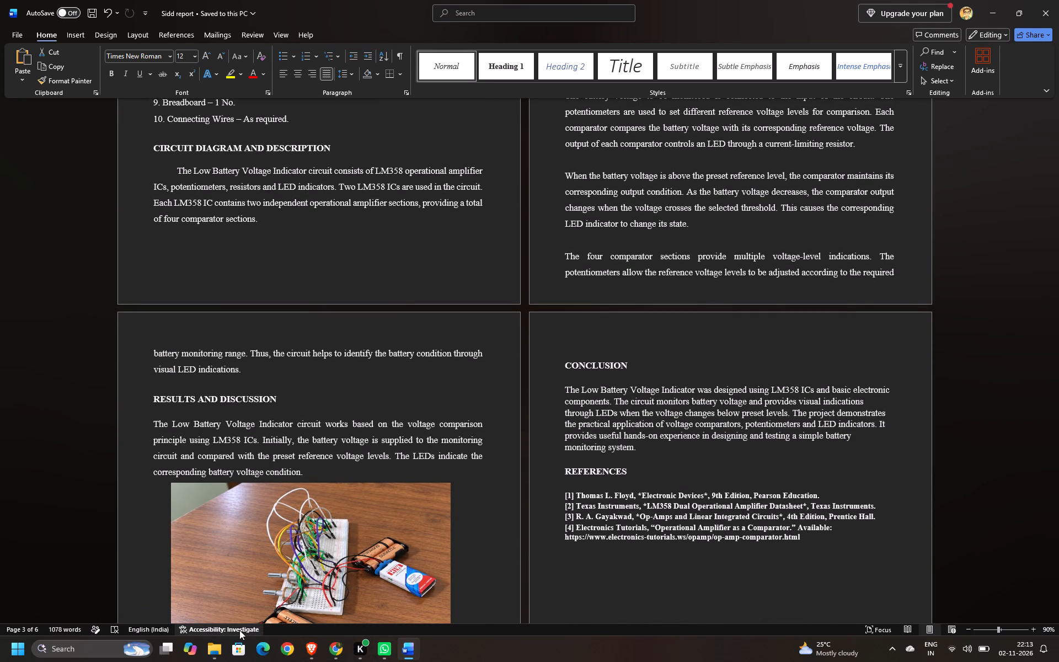
Switch to File Explorer and open the Unit_4_COA_Notes PDF from the Downloads folder in Chrome.
{"action": "left_click", "coordinate": [216, 645]}
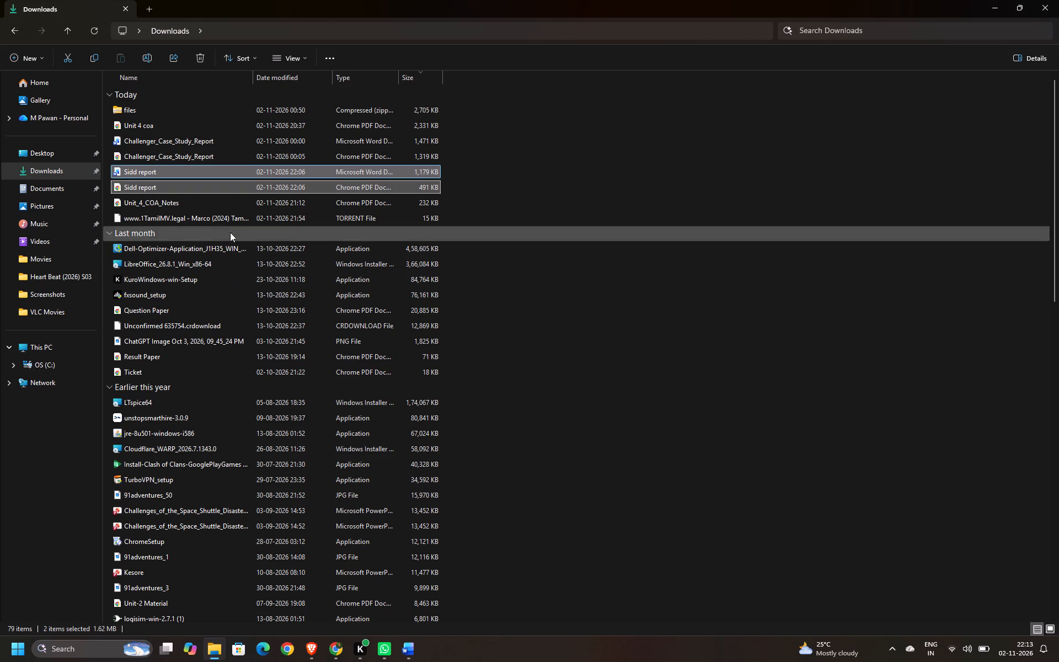
{"action": "double_click", "coordinate": [227, 206]}
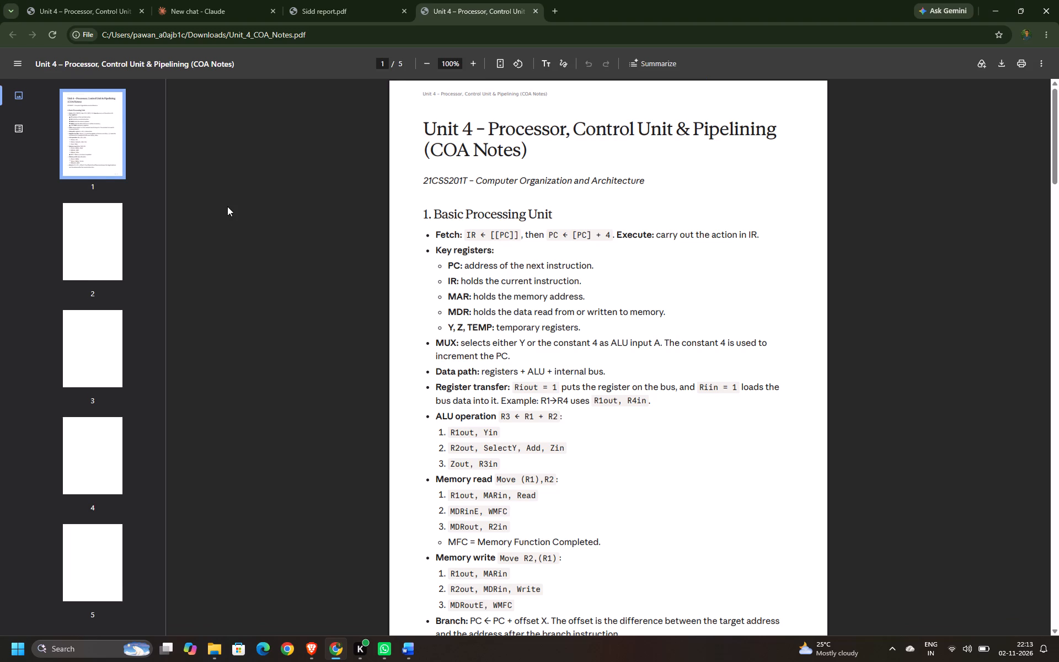
{"action": "scroll", "coordinate": [415, 378], "scroll_direction": "up", "scroll_amount": 1}
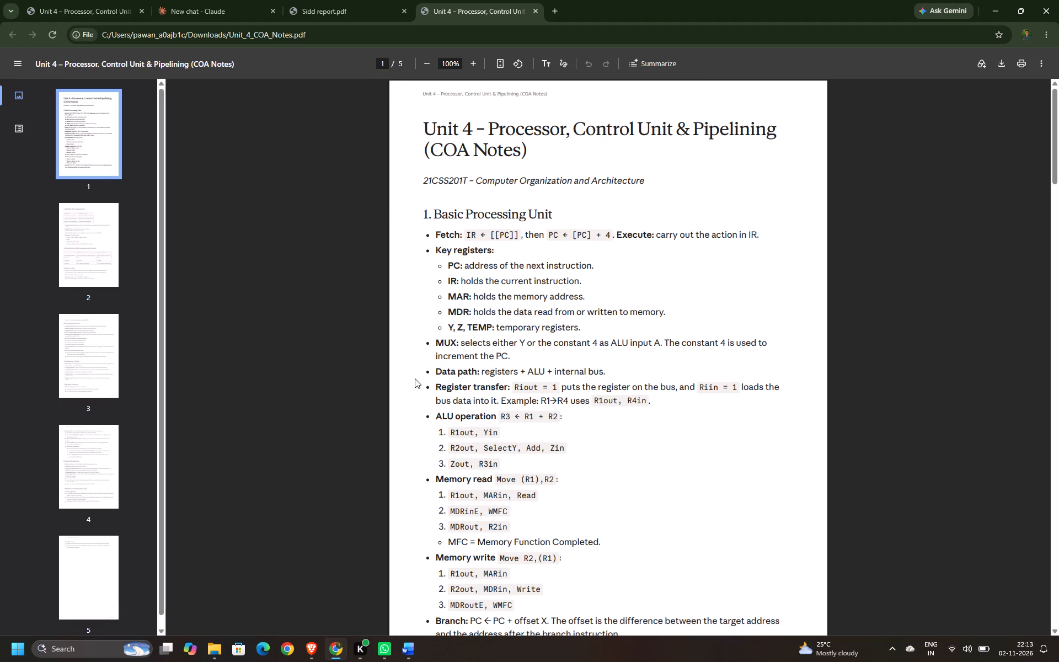